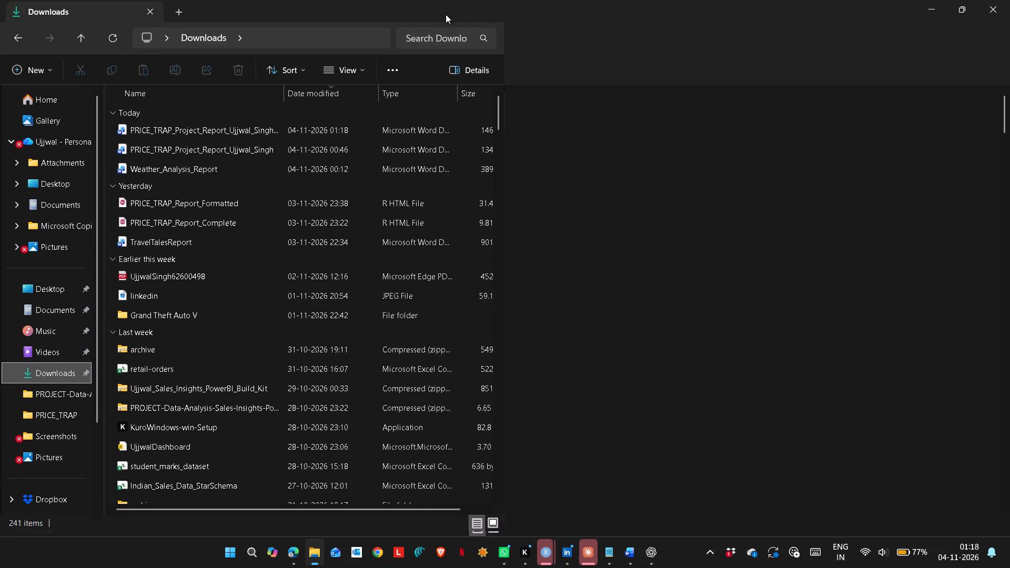
{"action": "double_click", "coordinate": [285, 129]}
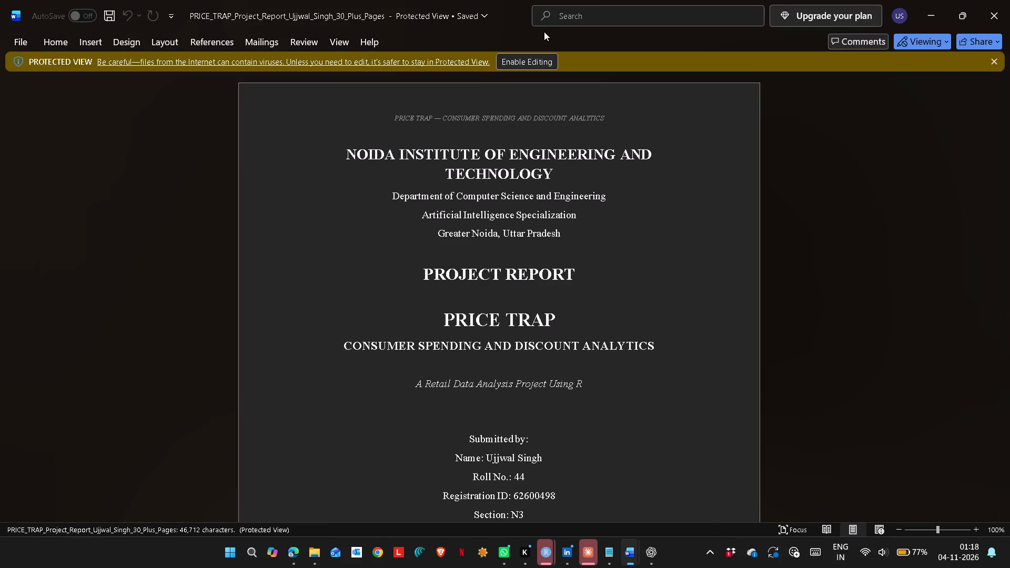
{"action": "left_click", "coordinate": [528, 64]}
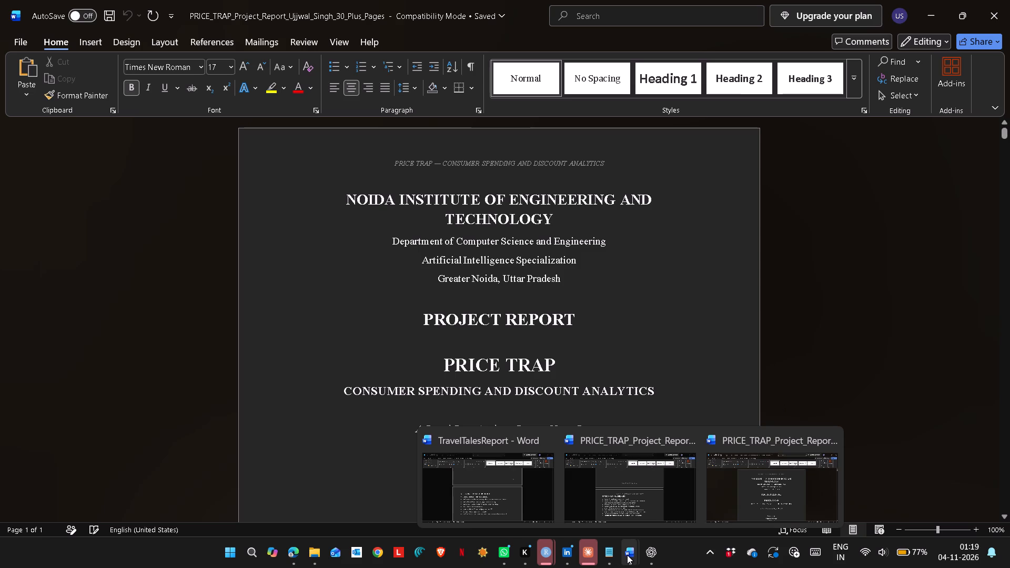
{"action": "left_click", "coordinate": [739, 490]}
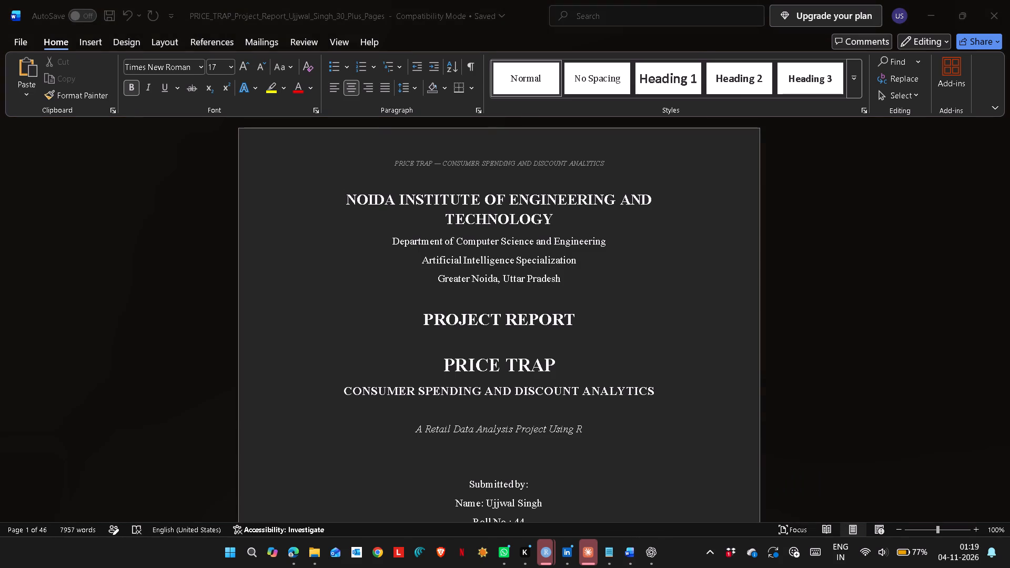
Copy the cover page content of the shorter PRICE TRAP report, from the university heading down to the Faculty Guide line.
{"action": "left_click", "coordinate": [619, 493]}
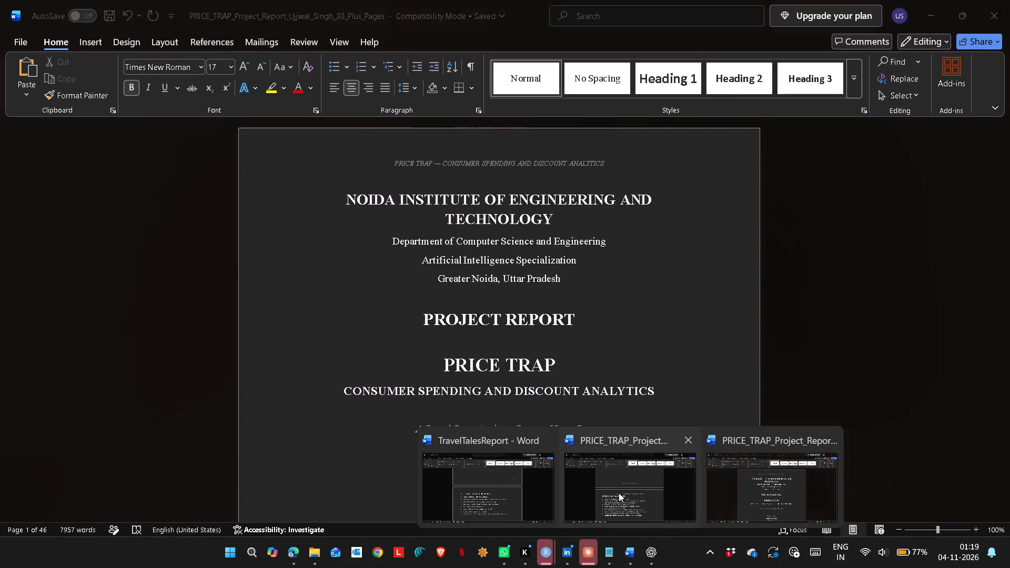
{"action": "scroll", "coordinate": [586, 330], "scroll_direction": "up", "scroll_amount": 4}
{"action": "left_click_drag", "start_coordinate": [1002, 494], "coordinate": [1009, 179]}
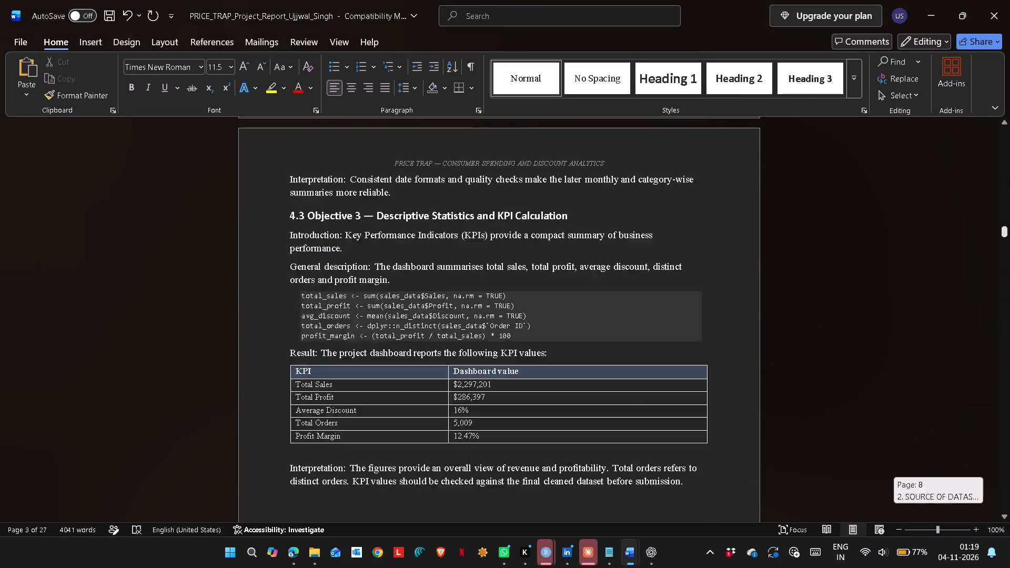
{"action": "left_click_drag", "start_coordinate": [1009, 179], "coordinate": [1009, 110]}
{"action": "left_click_drag", "start_coordinate": [358, 177], "coordinate": [405, 262]}
{"action": "scroll", "coordinate": [402, 258], "scroll_direction": "down", "scroll_amount": 2}
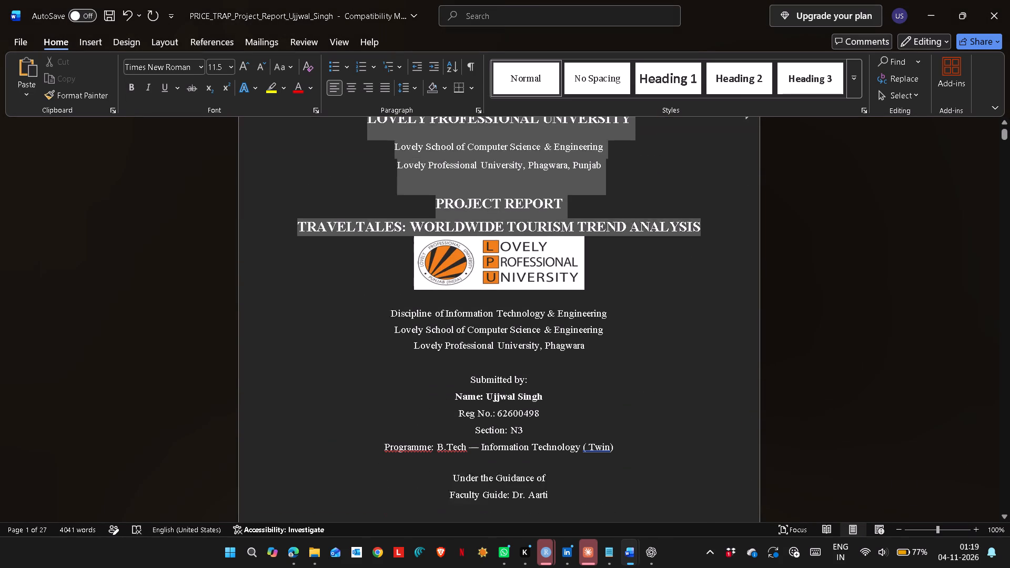
{"action": "scroll", "coordinate": [405, 262], "scroll_direction": "down", "scroll_amount": 1}
{"action": "left_click_drag", "start_coordinate": [405, 262], "coordinate": [553, 469]}
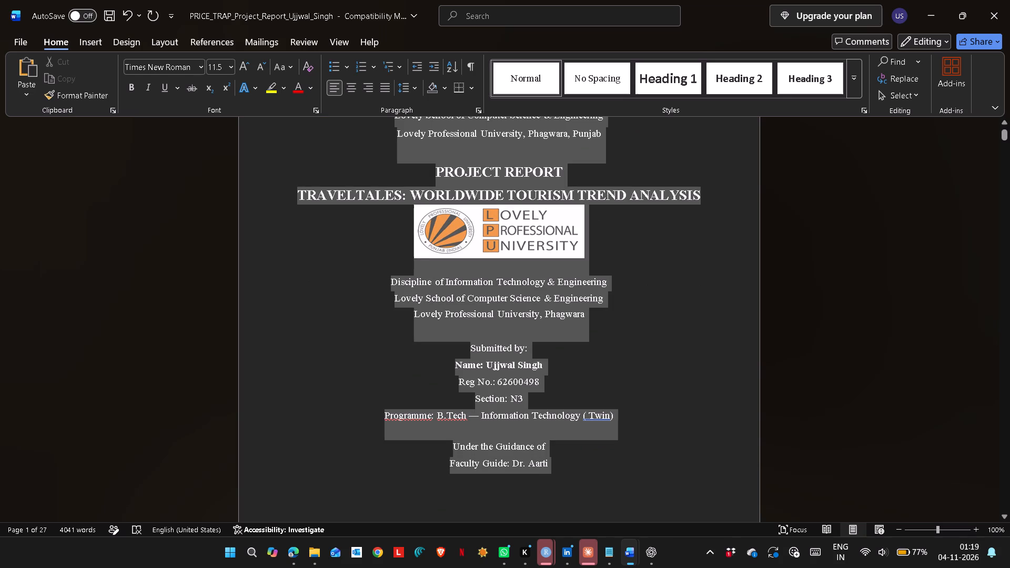
{"action": "left_click_drag", "start_coordinate": [553, 469], "coordinate": [549, 469]}
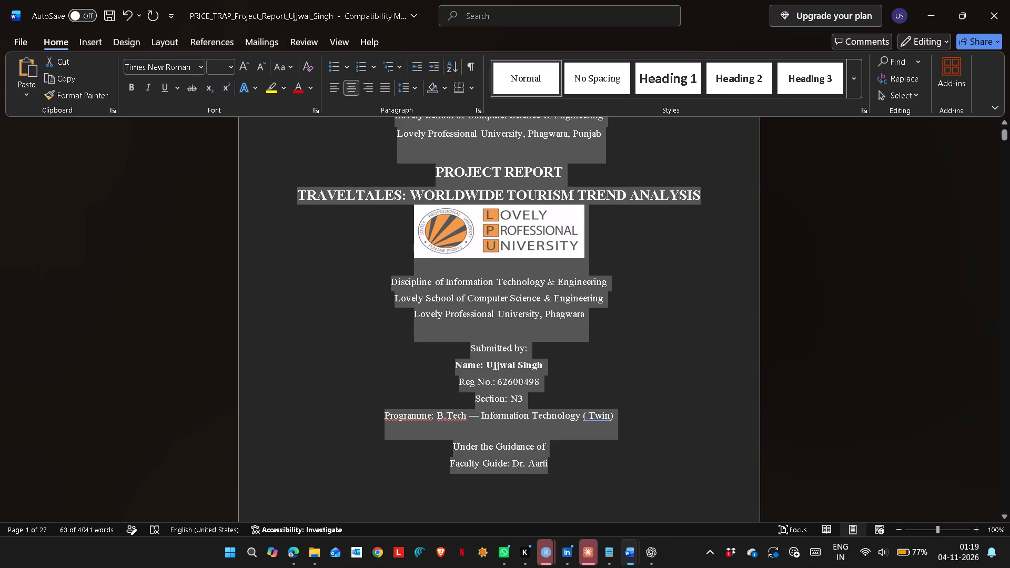
{"action": "key", "text": "ctrl+c"}
Look through the TravelTalesReport document and close it without saving its changes.
{"action": "left_click", "coordinate": [525, 495]}
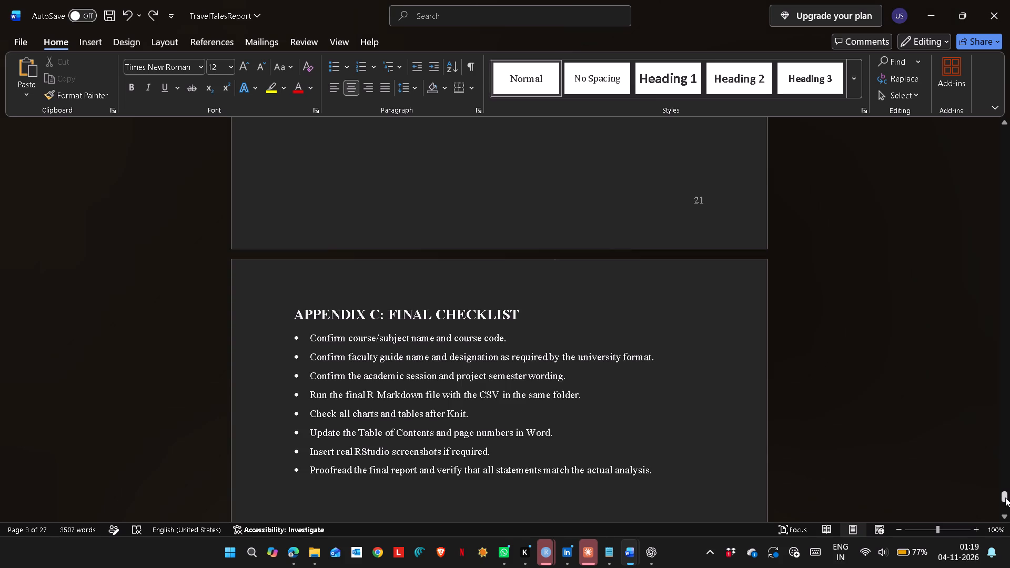
{"action": "left_click_drag", "start_coordinate": [1005, 498], "coordinate": [1007, 152]}
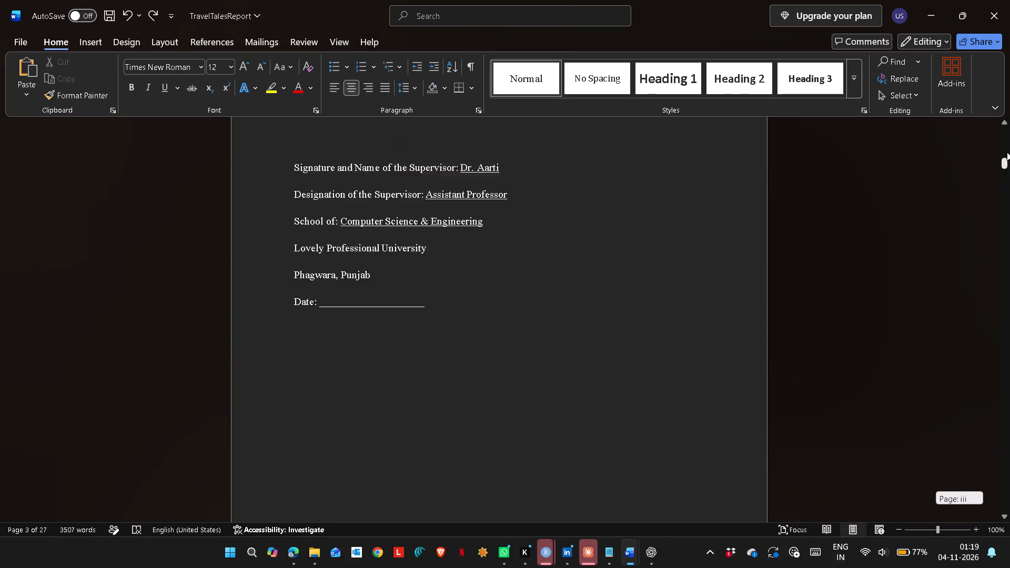
{"action": "left_click_drag", "start_coordinate": [1007, 152], "coordinate": [1005, 135]}
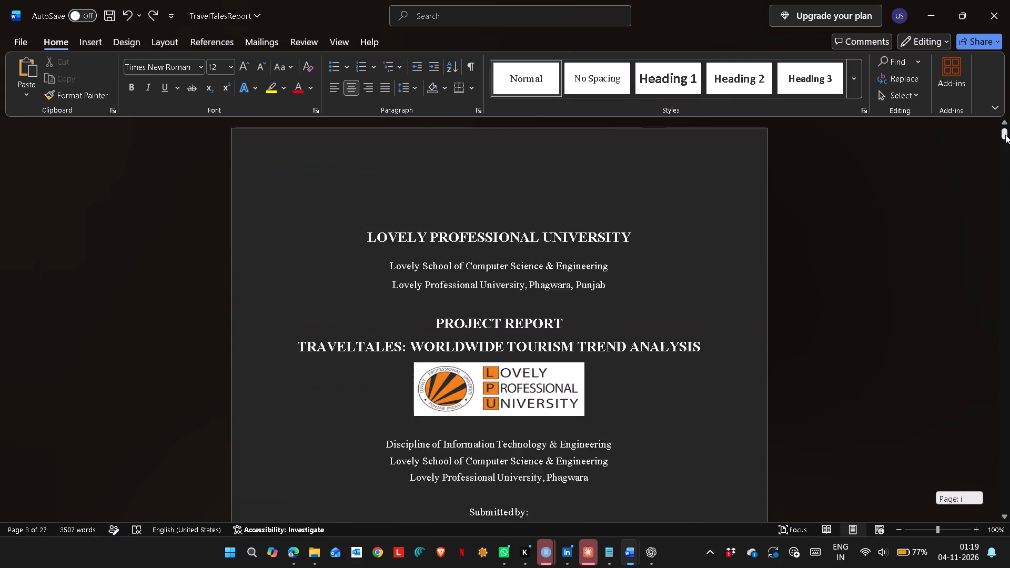
{"action": "left_click_drag", "start_coordinate": [1005, 135], "coordinate": [1009, 393]}
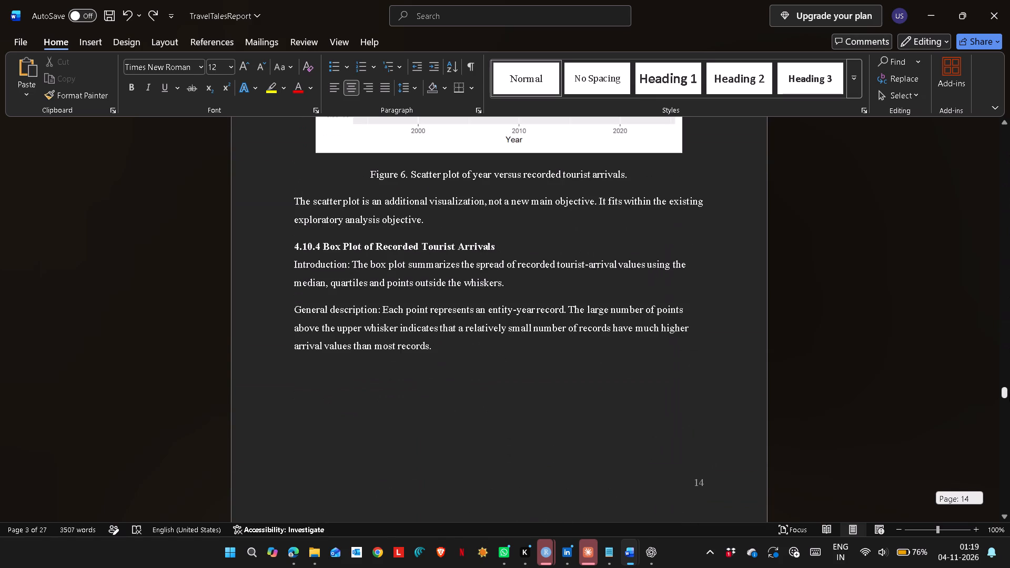
{"action": "left_click_drag", "start_coordinate": [1009, 393], "coordinate": [1009, 523]}
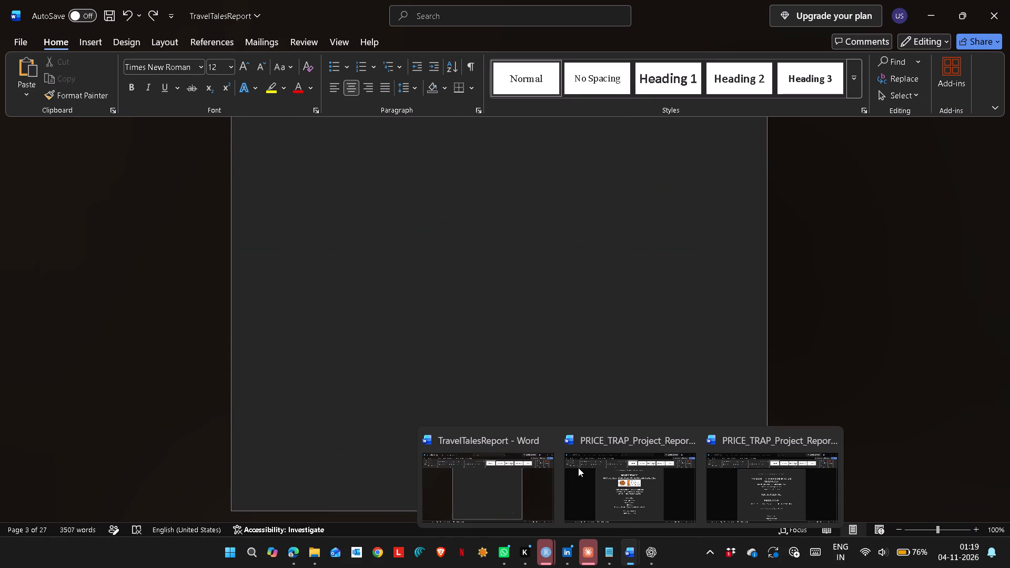
{"action": "left_click", "coordinate": [544, 442]}
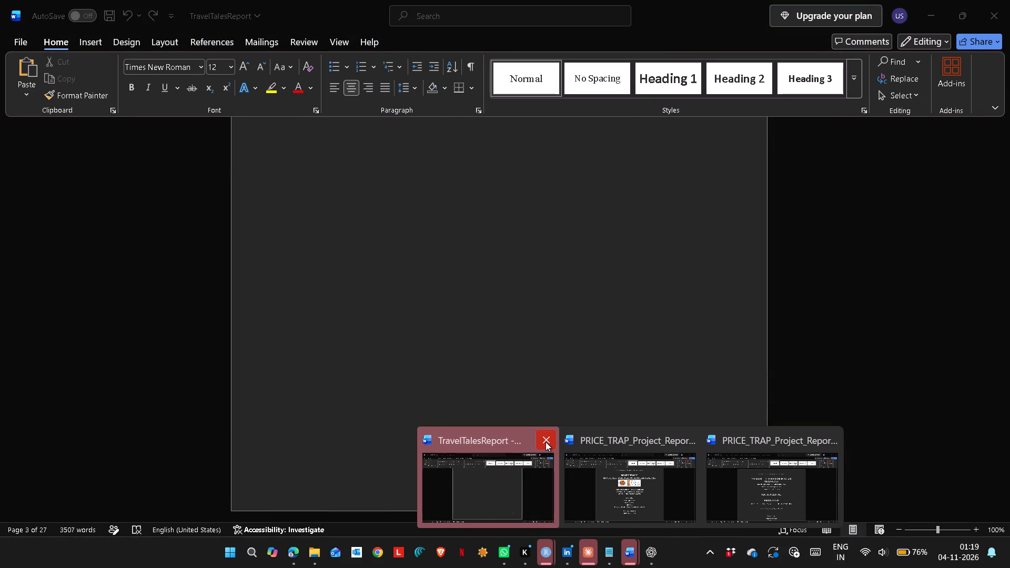
{"action": "left_click", "coordinate": [543, 358]}
{"action": "left_click", "coordinate": [562, 373]}
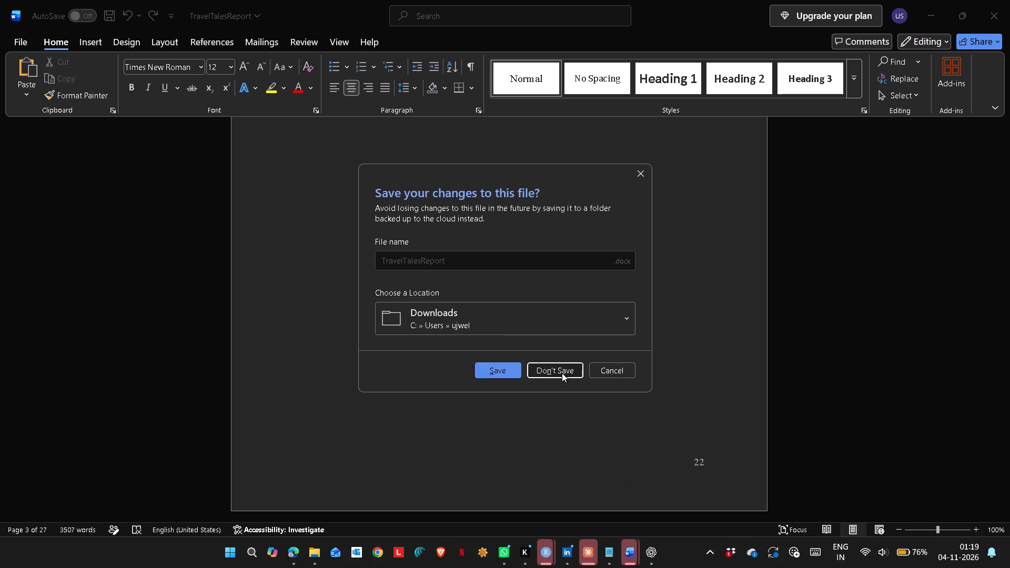
Replace all the cover page text of the 30-plus-page PRICE TRAP report with the copied Lovely Professional University cover content.
{"action": "left_click", "coordinate": [696, 489]}
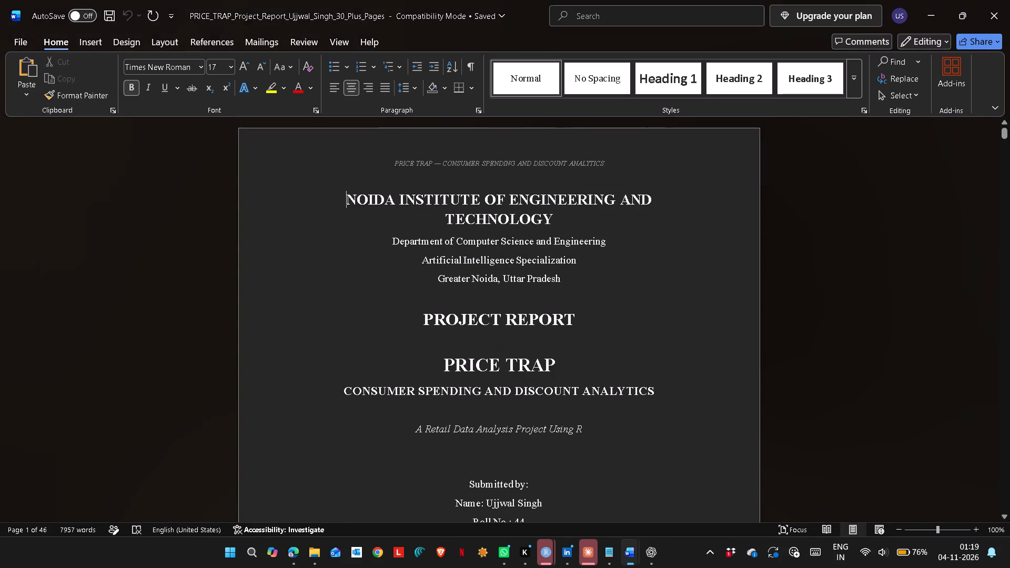
{"action": "left_click_drag", "start_coordinate": [341, 188], "coordinate": [500, 358]}
{"action": "scroll", "coordinate": [473, 344], "scroll_direction": "down", "scroll_amount": 7}
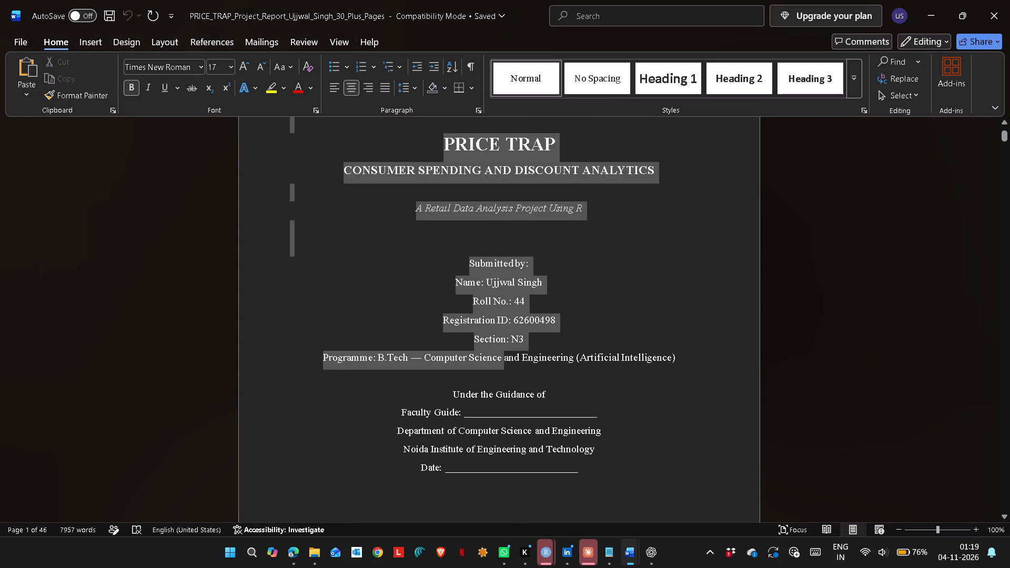
{"action": "left_click_drag", "start_coordinate": [500, 358], "coordinate": [601, 475]}
{"action": "scroll", "coordinate": [601, 475], "scroll_direction": "down", "scroll_amount": 4}
{"action": "left_click_drag", "start_coordinate": [601, 475], "coordinate": [581, 306]}
{"action": "scroll", "coordinate": [582, 493], "scroll_direction": "down", "scroll_amount": 2}
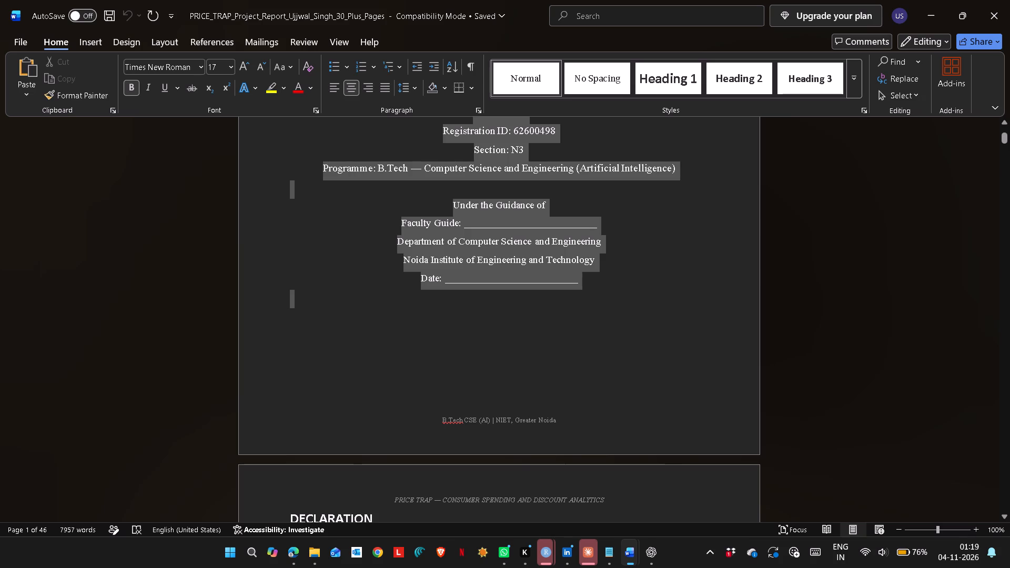
{"action": "left_click_drag", "start_coordinate": [581, 306], "coordinate": [584, 288]}
{"action": "key", "text": "ctrl+v"}
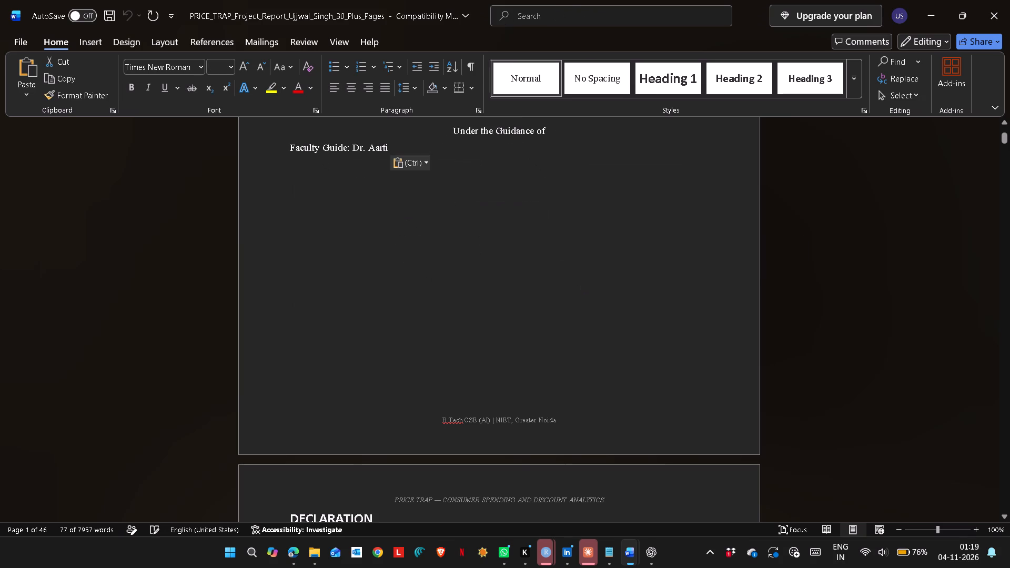
Indent the Faculty Guide line on the cover page so it sits centred beneath "Under the Guidance of".
{"action": "scroll", "coordinate": [520, 264], "scroll_direction": "up", "scroll_amount": 6}
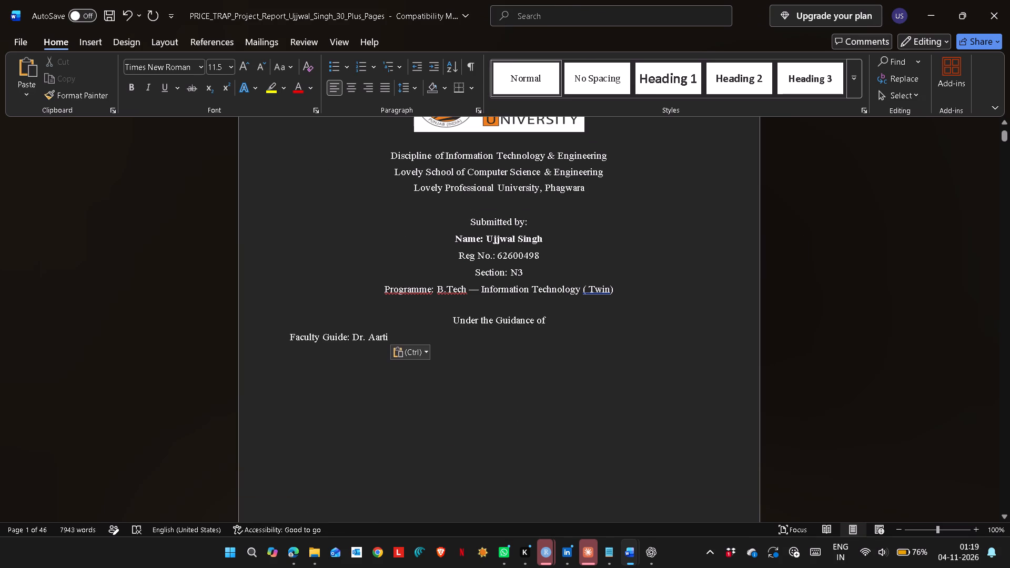
{"action": "left_click", "coordinate": [283, 338]}
{"action": "key", "text": "Tab"}
{"action": "key", "text": "Tab"}
{"action": "key", "text": "Tab"}
{"action": "key", "text": "Tab"}
{"action": "key", "text": "Tab"}
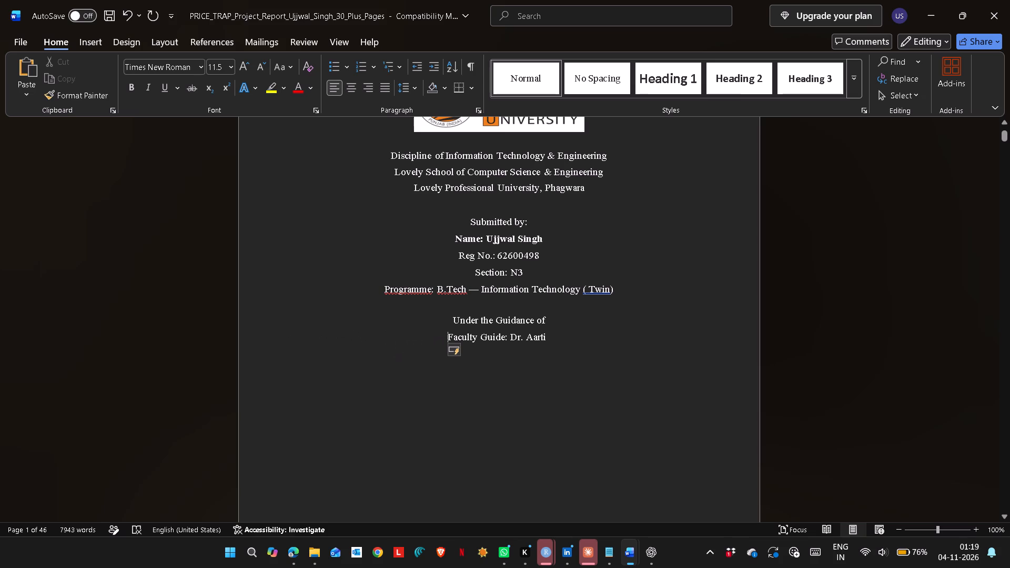
{"action": "key", "text": "space"}
{"action": "key", "text": "space"}
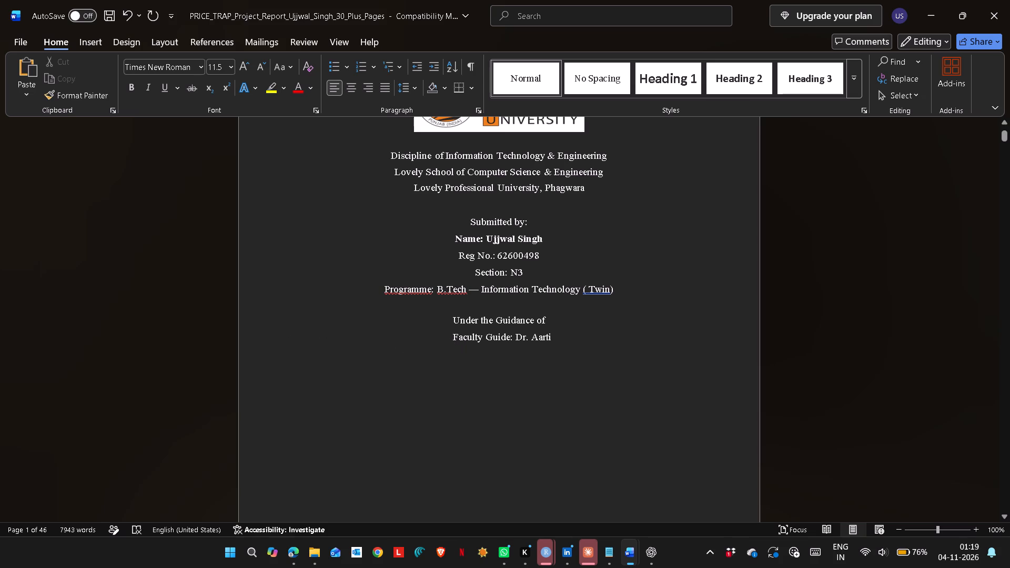
Insert "AI" before "Twin" in the brackets of the cover page's Programme line.
{"action": "left_click", "coordinate": [806, 358]}
{"action": "scroll", "coordinate": [580, 326], "scroll_direction": "down", "scroll_amount": 12}
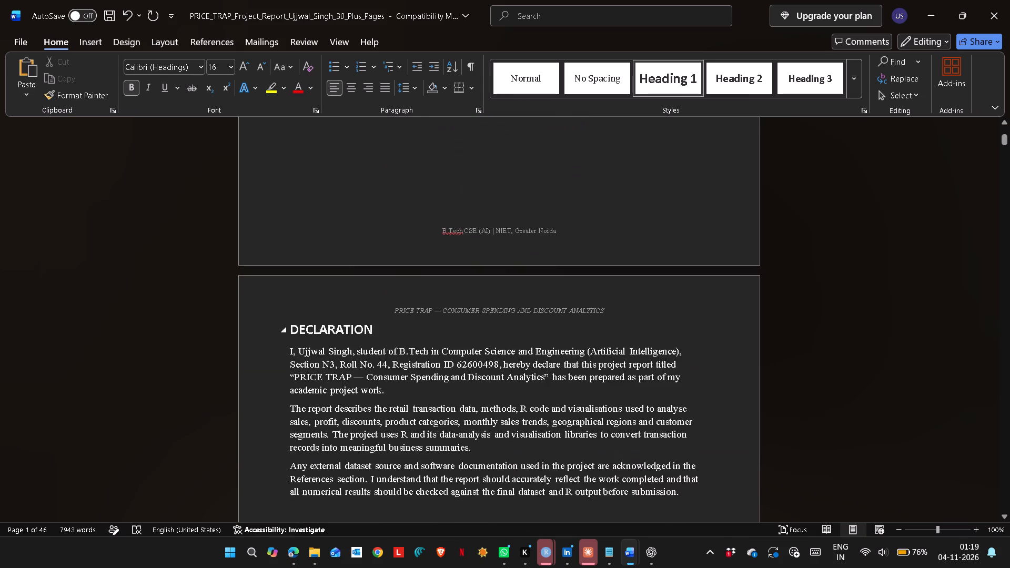
{"action": "scroll", "coordinate": [580, 326], "scroll_direction": "up", "scroll_amount": 14}
{"action": "left_click", "coordinate": [587, 354]}
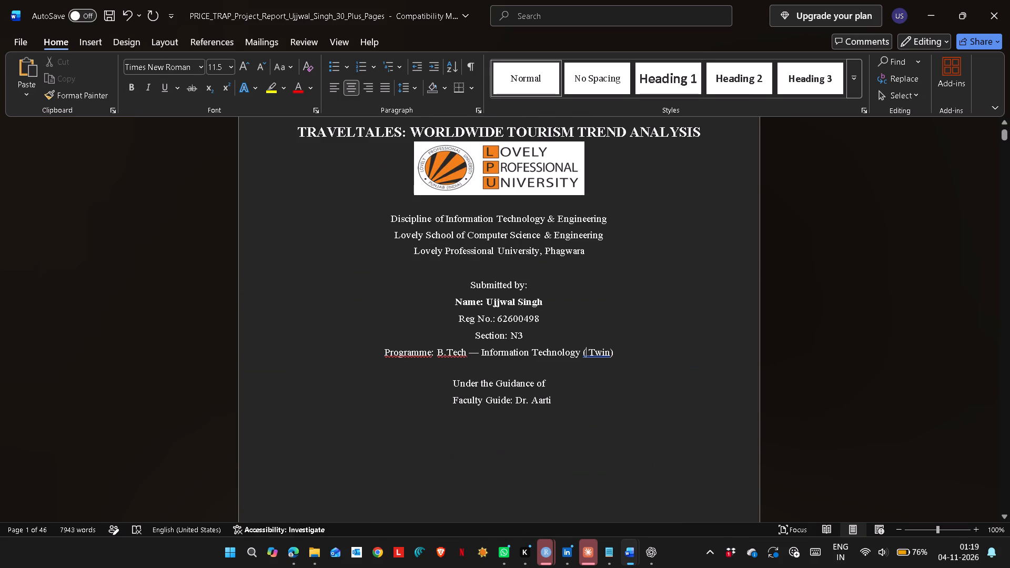
{"action": "key", "text": "shift+a"}
{"action": "key", "text": "shift+i"}
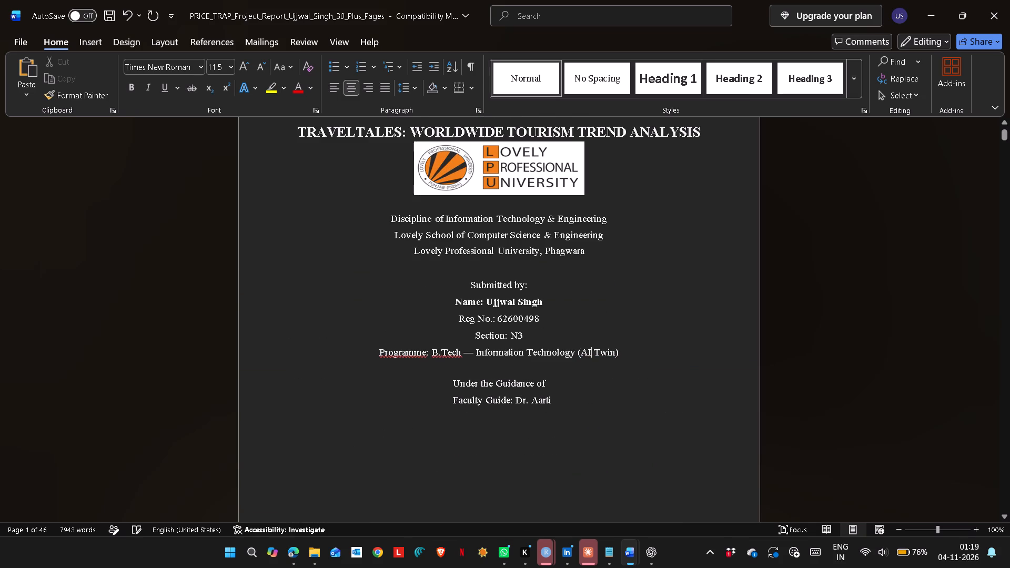
Replace "Information Technology" with "Artificial Intelligence" in the cover page's Programme line.
{"action": "left_click_drag", "start_coordinate": [577, 356], "coordinate": [576, 356]}
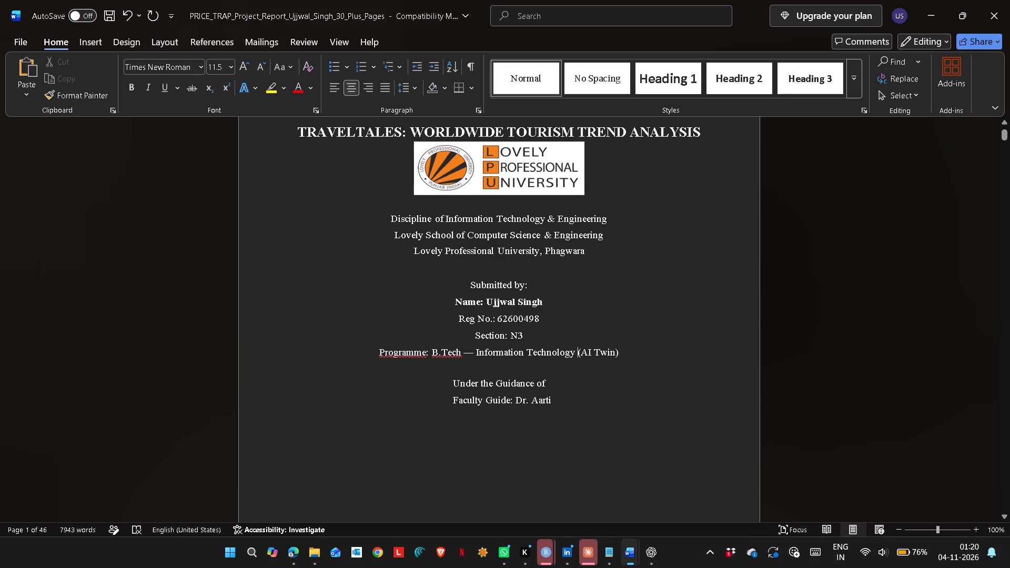
{"action": "left_click_drag", "start_coordinate": [576, 356], "coordinate": [486, 357]}
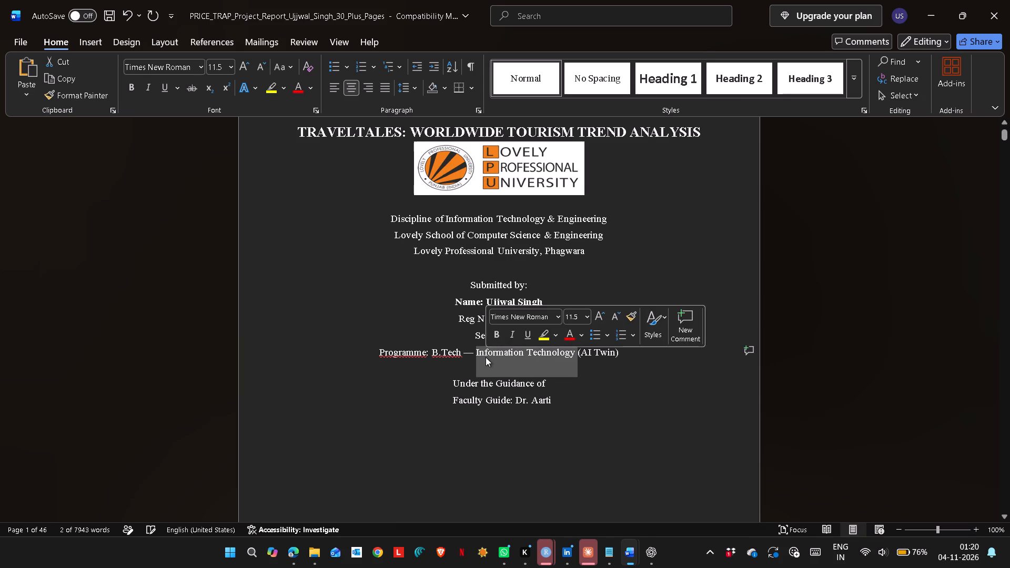
{"action": "key", "text": "shift+a"}
{"action": "type", "text": "rtifici"}
{"action": "key", "text": "a"}
{"action": "type", "text": "l"}
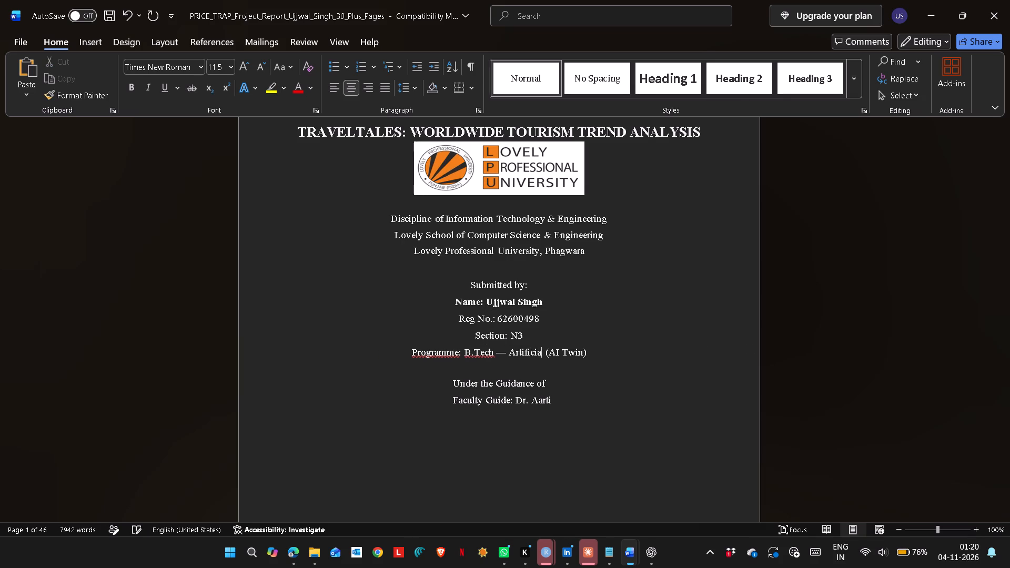
{"action": "key", "text": "space"}
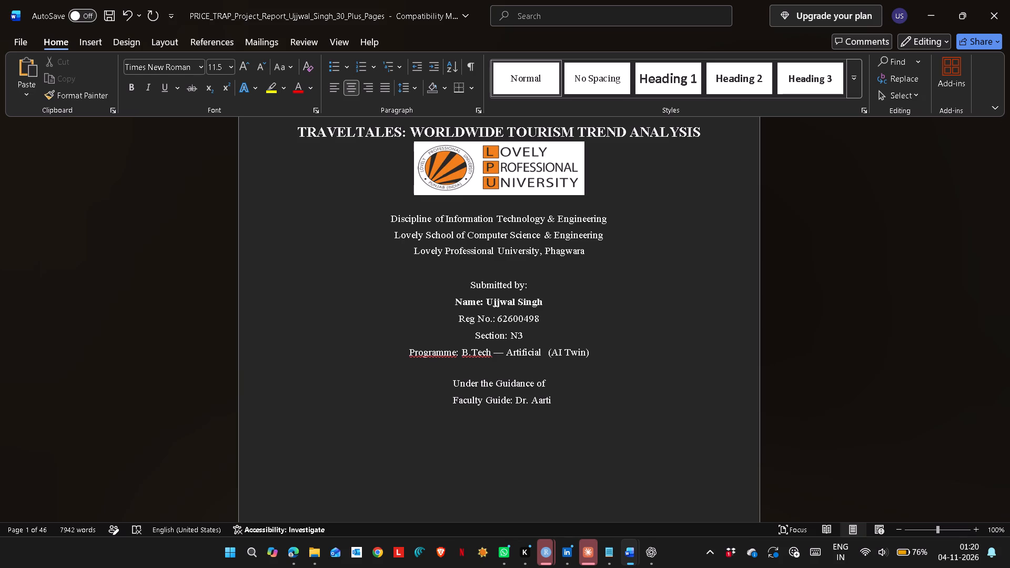
{"action": "type", "text": "Inteli"}
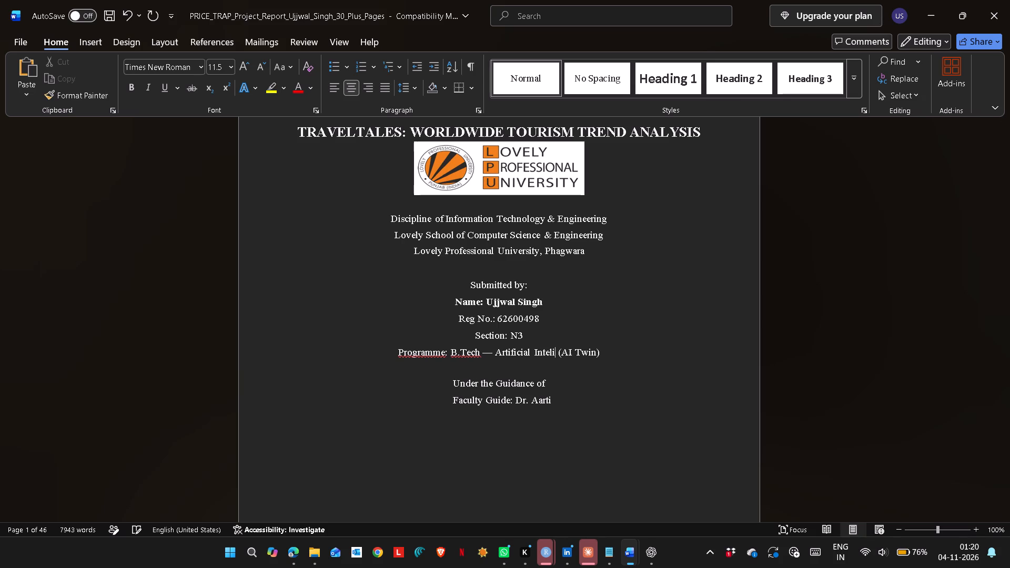
{"action": "key", "text": "BackSpace"}
{"action": "type", "text": "ligence"}
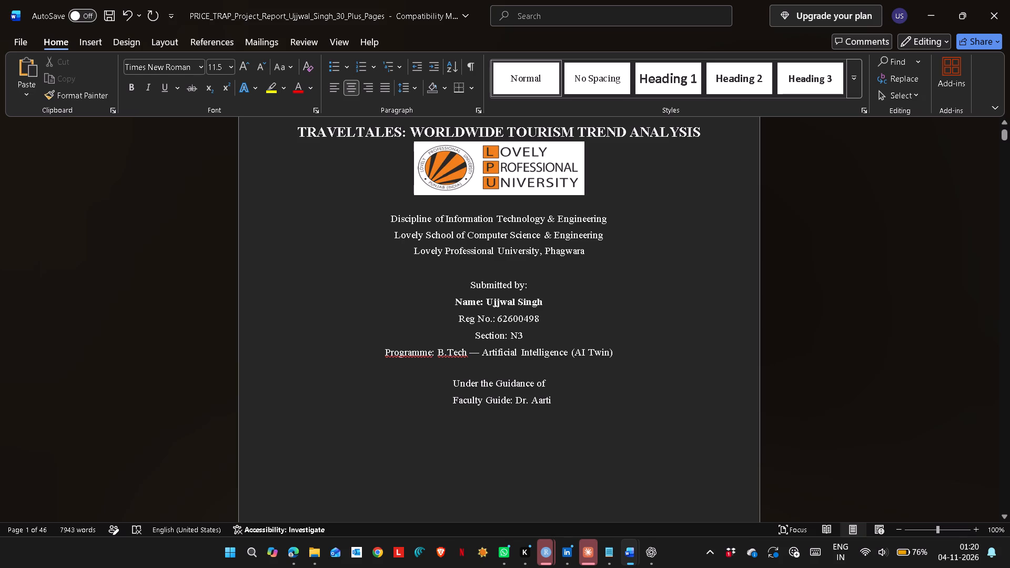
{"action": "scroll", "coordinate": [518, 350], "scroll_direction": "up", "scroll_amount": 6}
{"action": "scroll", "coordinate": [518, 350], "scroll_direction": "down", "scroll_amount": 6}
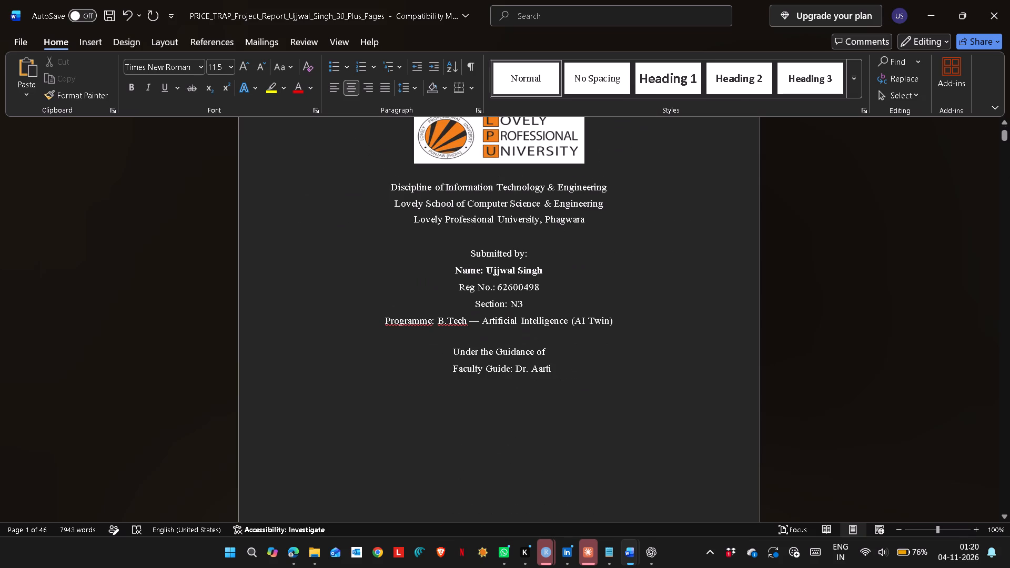
Review the closing pages of the 30-plus-page report, from the glossary and final project summary to Appendix D.
{"action": "left_click_drag", "start_coordinate": [1003, 137], "coordinate": [1009, 296]}
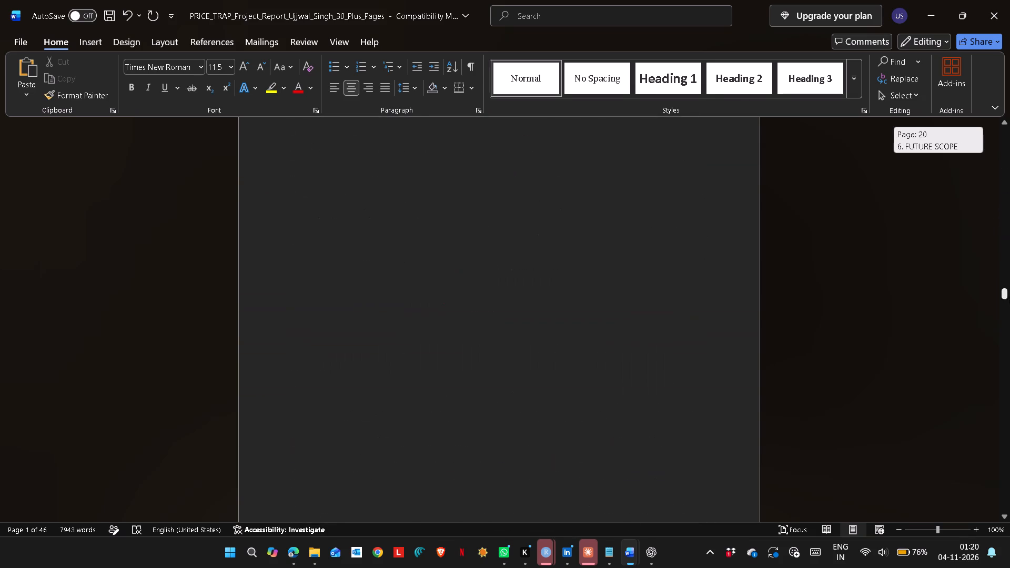
{"action": "left_click_drag", "start_coordinate": [1009, 296], "coordinate": [1009, 505]}
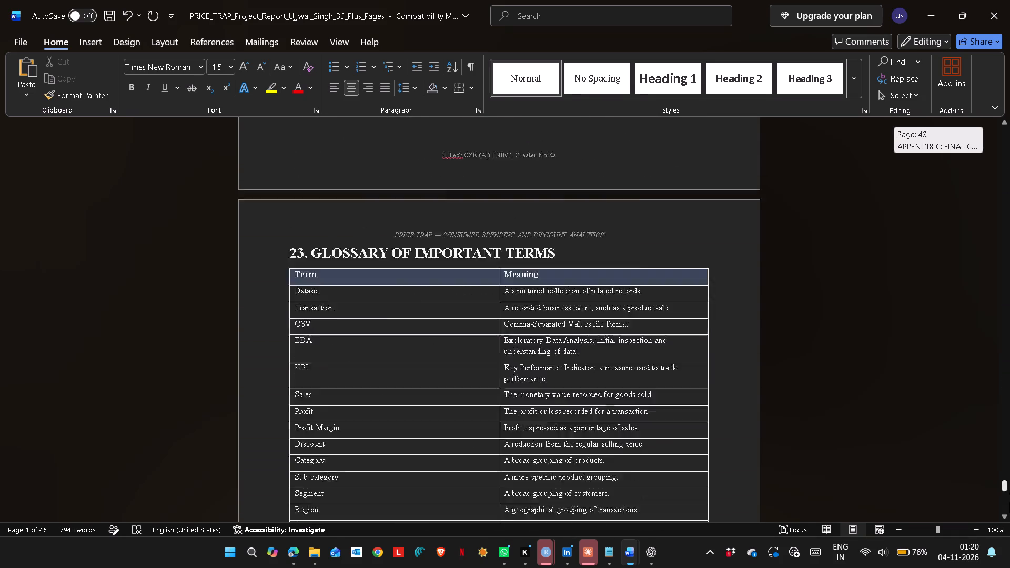
{"action": "left_click_drag", "start_coordinate": [1009, 505], "coordinate": [1009, 518]}
{"action": "scroll", "coordinate": [608, 293], "scroll_direction": "up", "scroll_amount": 11}
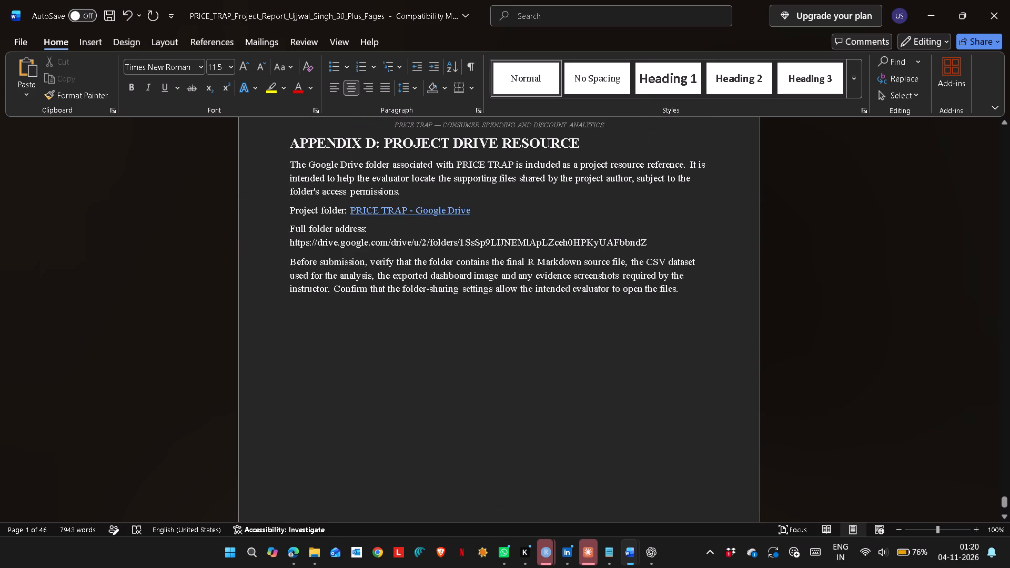
{"action": "scroll", "coordinate": [514, 248], "scroll_direction": "up", "scroll_amount": 10}
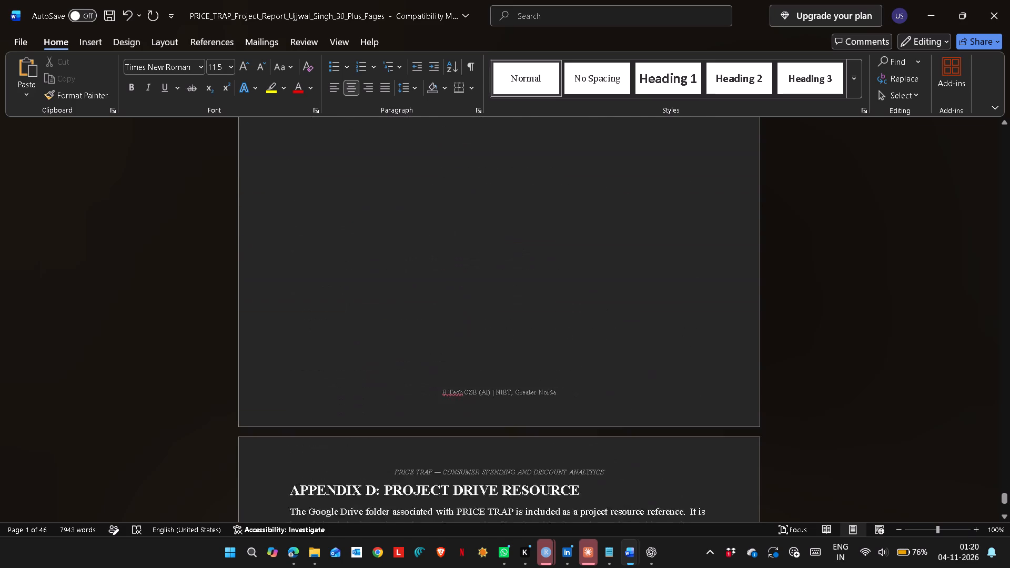
{"action": "scroll", "coordinate": [514, 247], "scroll_direction": "up", "scroll_amount": 3}
{"action": "scroll", "coordinate": [514, 247], "scroll_direction": "down", "scroll_amount": 1}
{"action": "scroll", "coordinate": [514, 247], "scroll_direction": "up", "scroll_amount": 12}
{"action": "scroll", "coordinate": [514, 247], "scroll_direction": "down", "scroll_amount": 1}
{"action": "scroll", "coordinate": [514, 247], "scroll_direction": "up", "scroll_amount": 5}
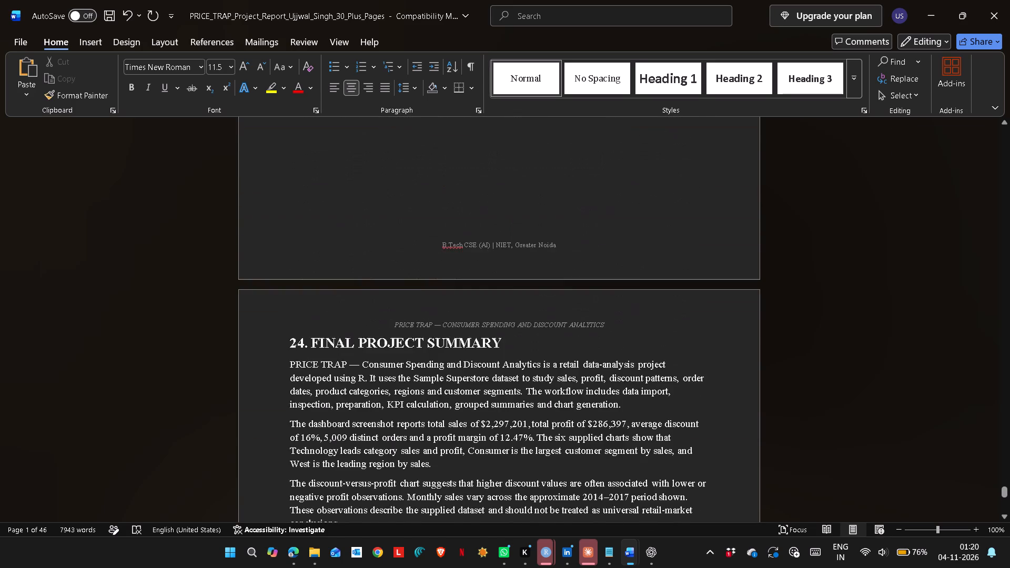
{"action": "scroll", "coordinate": [511, 242], "scroll_direction": "up", "scroll_amount": 1}
{"action": "scroll", "coordinate": [509, 239], "scroll_direction": "down", "scroll_amount": 1}
{"action": "scroll", "coordinate": [509, 239], "scroll_direction": "up", "scroll_amount": 18}
{"action": "scroll", "coordinate": [509, 239], "scroll_direction": "down", "scroll_amount": 20}
{"action": "scroll", "coordinate": [509, 239], "scroll_direction": "down", "scroll_amount": 12}
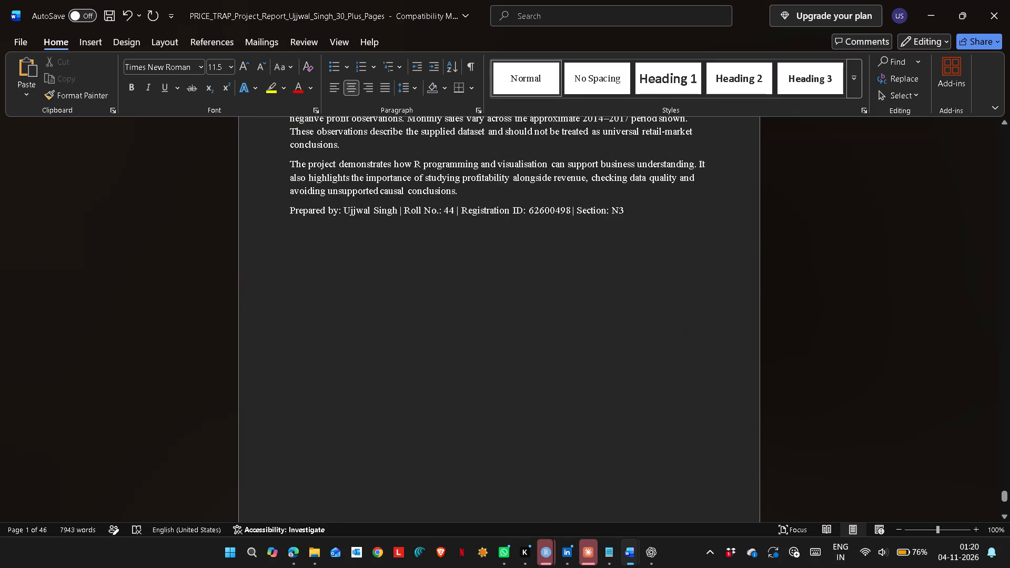
{"action": "scroll", "coordinate": [510, 241], "scroll_direction": "down", "scroll_amount": 11}
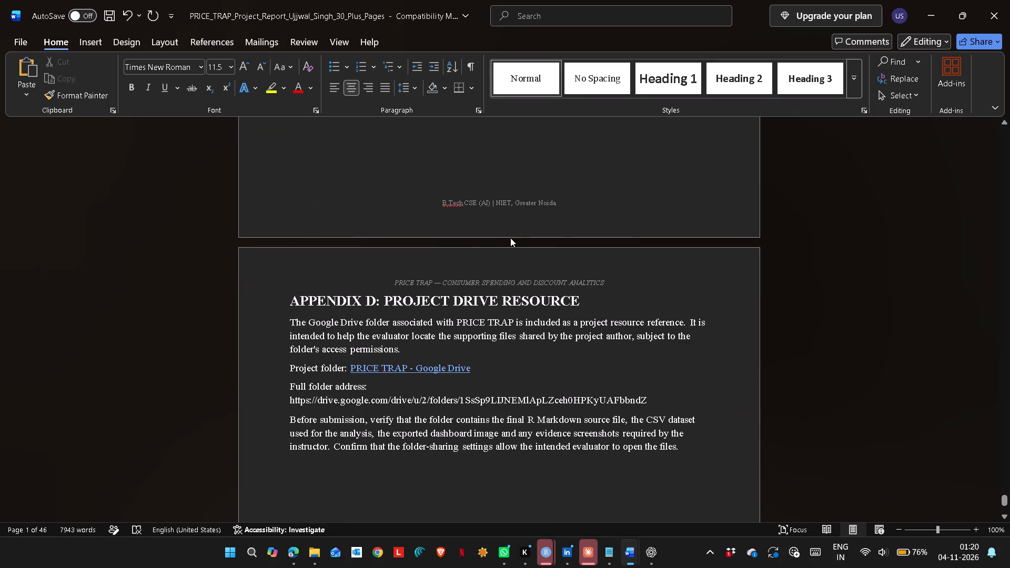
Add a new line reading "LinkedIn Post:" above the Project folder line in Appendix D.
{"action": "left_click", "coordinate": [439, 319]}
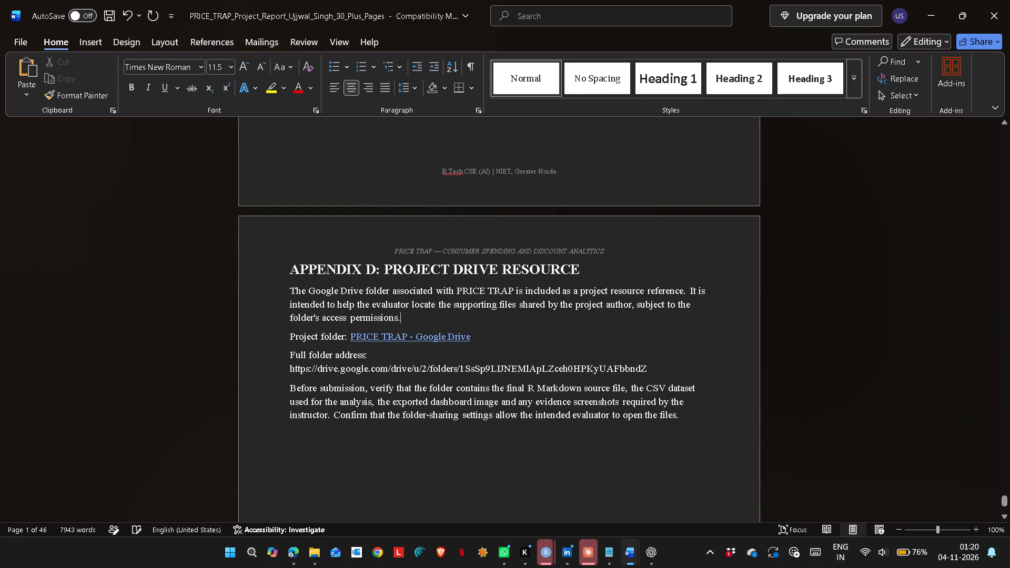
{"action": "key", "text": "Return"}
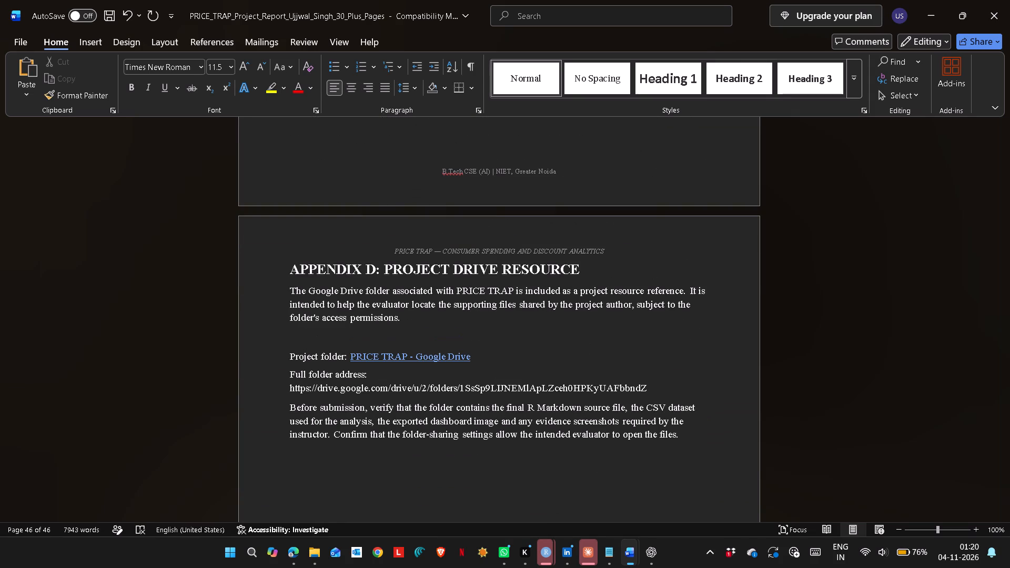
{"action": "type", "text": "LI"}
{"action": "key", "text": "BackSpace"}
{"action": "type", "text": "inked"}
{"action": "key", "text": "shift+i"}
{"action": "key", "text": "BackSpace"}
{"action": "type", "text": "in"}
{"action": "key", "text": "space"}
{"action": "type", "text": "Post"}
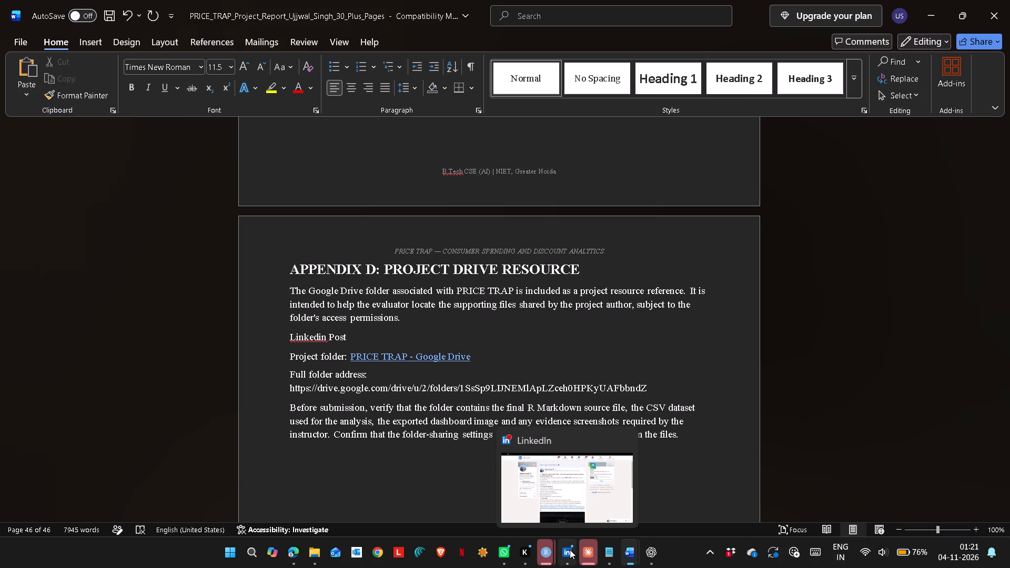
{"action": "left_click", "coordinate": [321, 340]}
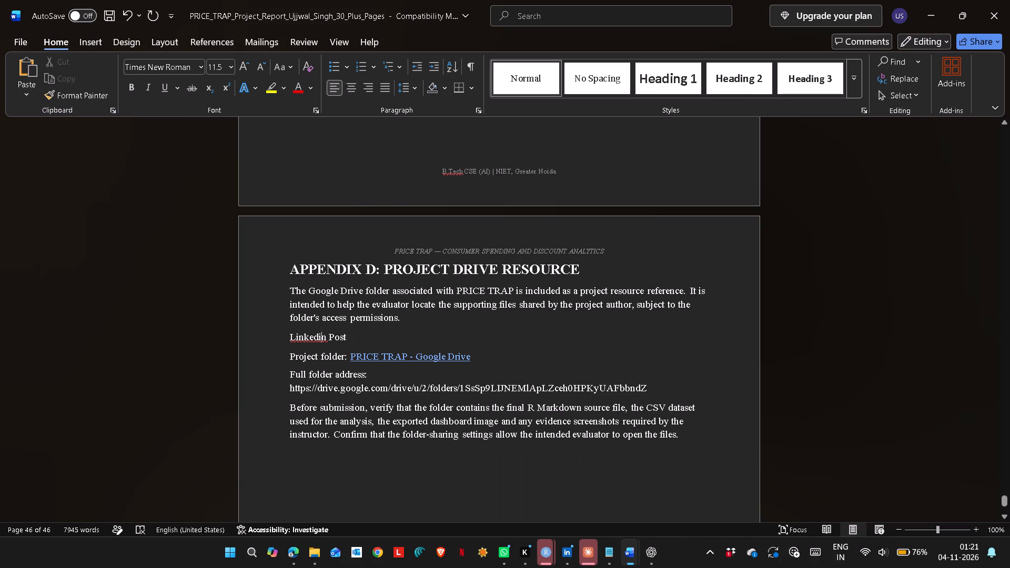
{"action": "key", "text": "BackSpace"}
{"action": "key", "text": "shift+i"}
{"action": "left_click", "coordinate": [366, 339]}
{"action": "key", "text": "shift+colon"}
{"action": "key", "text": "space"}
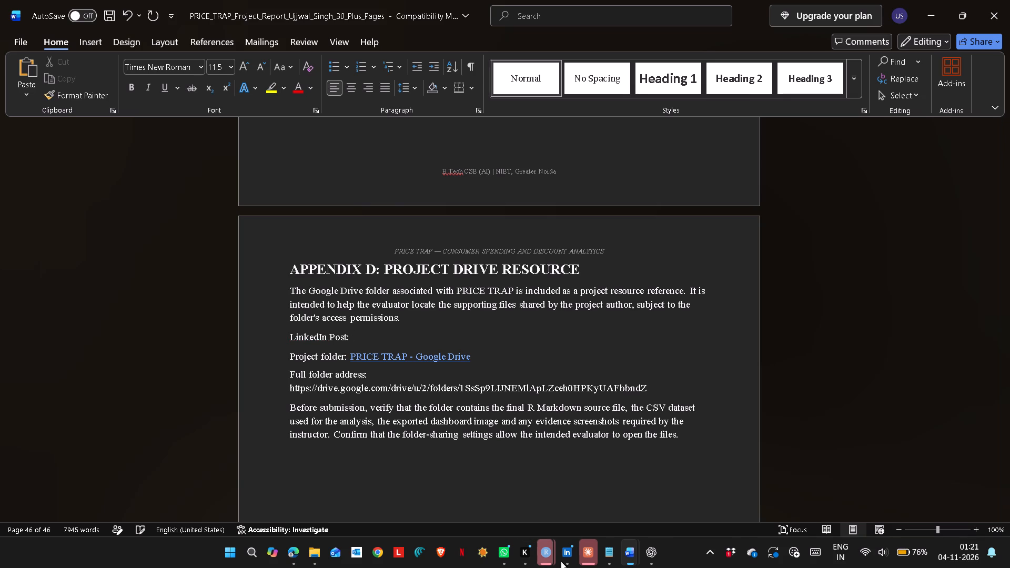
Switch to LinkedIn and copy the link to the PRICE TRAP project showcase post.
{"action": "left_click", "coordinate": [565, 507]}
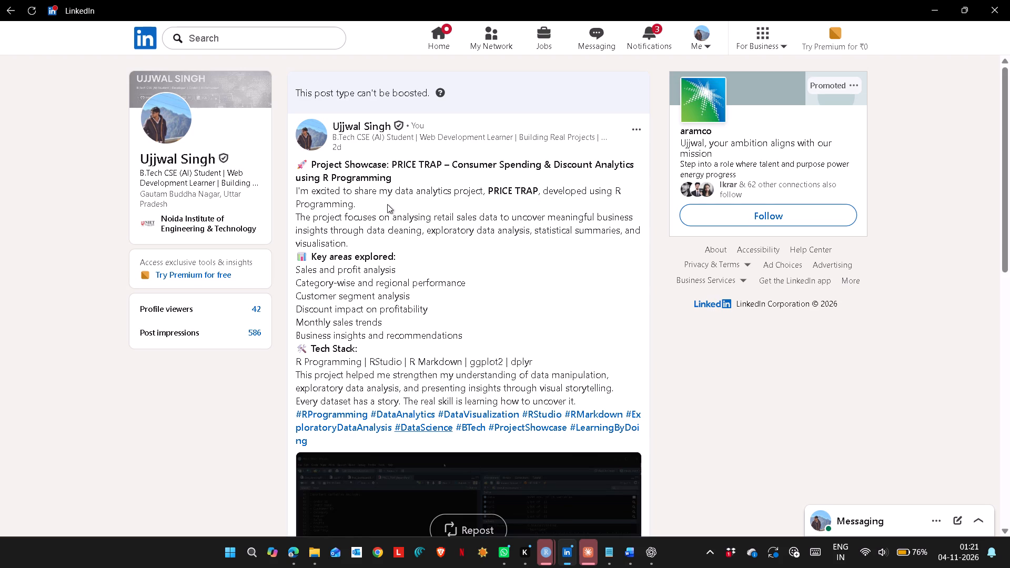
{"action": "left_click", "coordinate": [637, 127]}
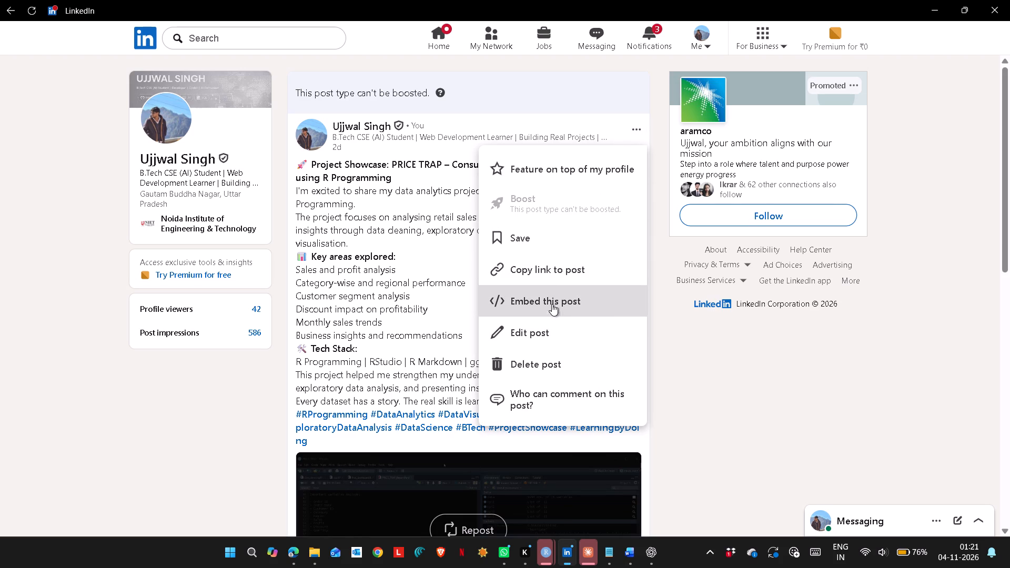
{"action": "left_click", "coordinate": [559, 271]}
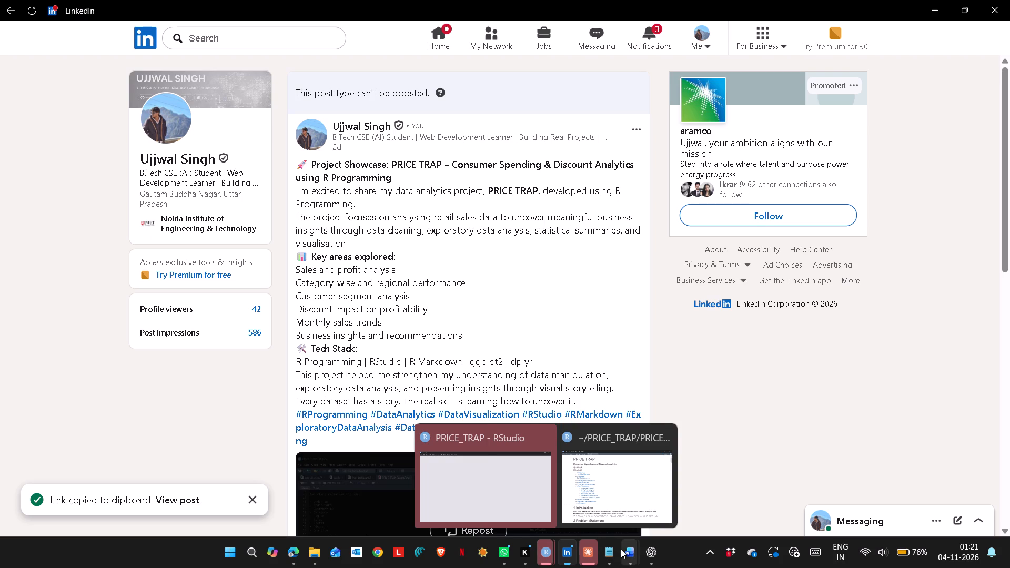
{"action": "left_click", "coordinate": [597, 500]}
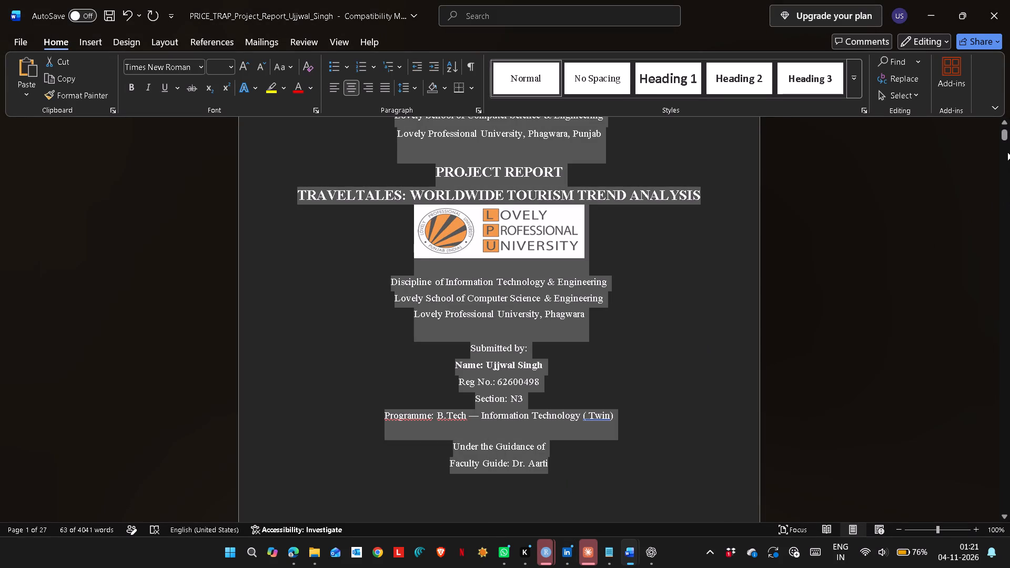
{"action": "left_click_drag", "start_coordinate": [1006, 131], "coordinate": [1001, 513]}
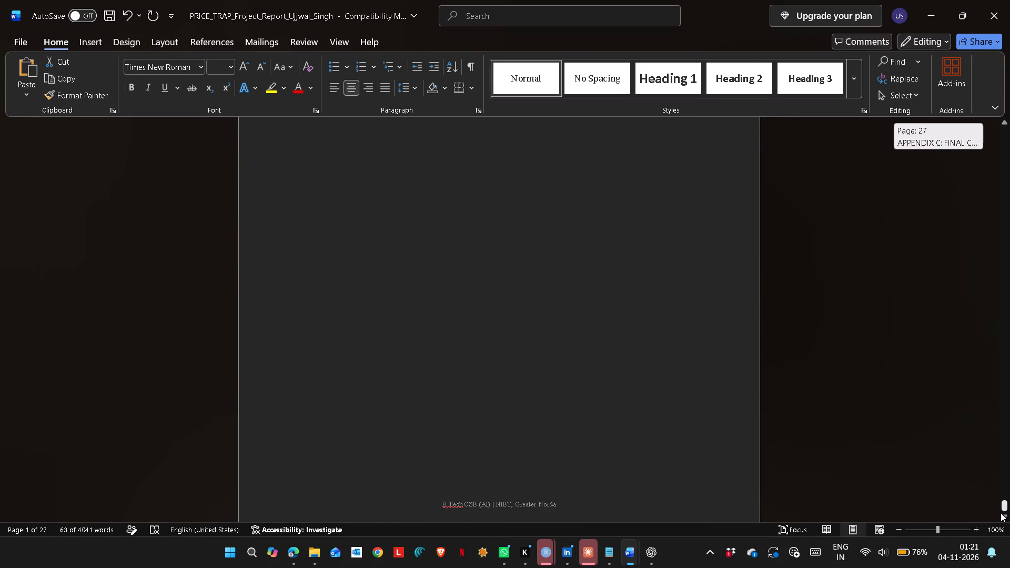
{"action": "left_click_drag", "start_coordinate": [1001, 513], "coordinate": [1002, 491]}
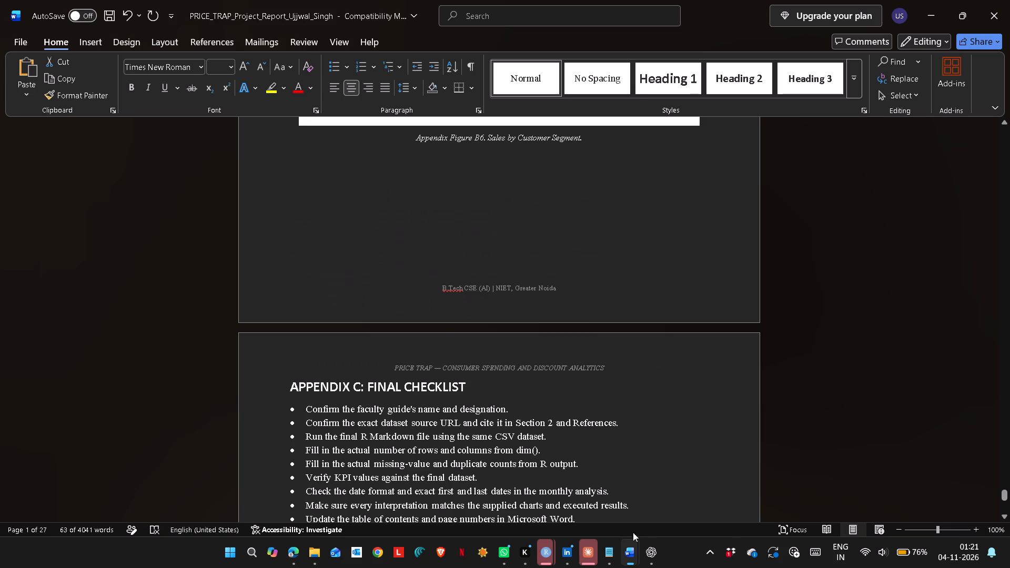
Return to the 30-plus-page report in Word and paste the copied post link after "LinkedIn Post:" in Appendix D.
{"action": "left_click", "coordinate": [658, 479]}
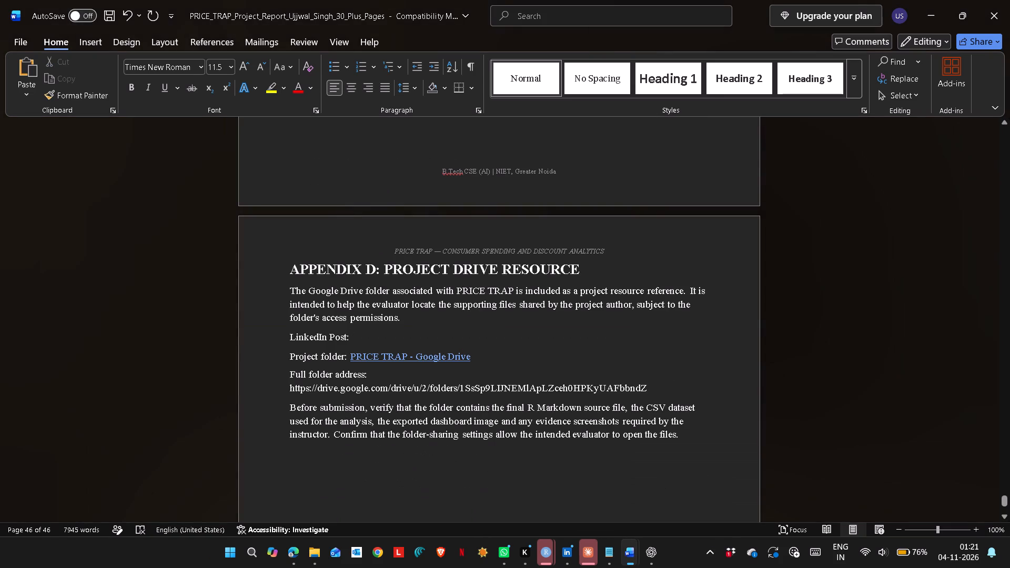
{"action": "key", "text": "ctrl+v"}
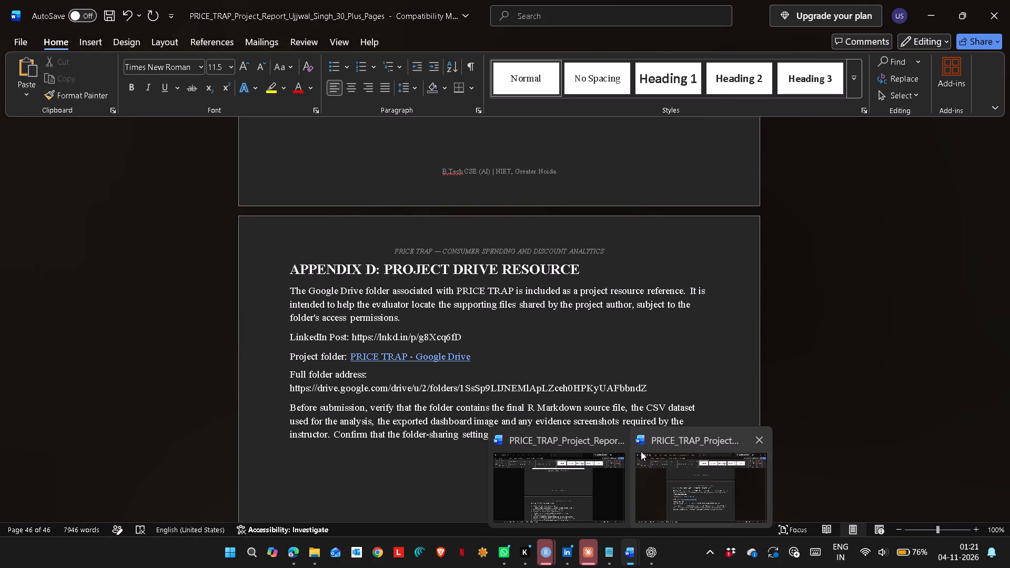
Close the shorter PRICE TRAP report document without saving its changes, keeping the 30-plus-page report open.
{"action": "left_click", "coordinate": [656, 474]}
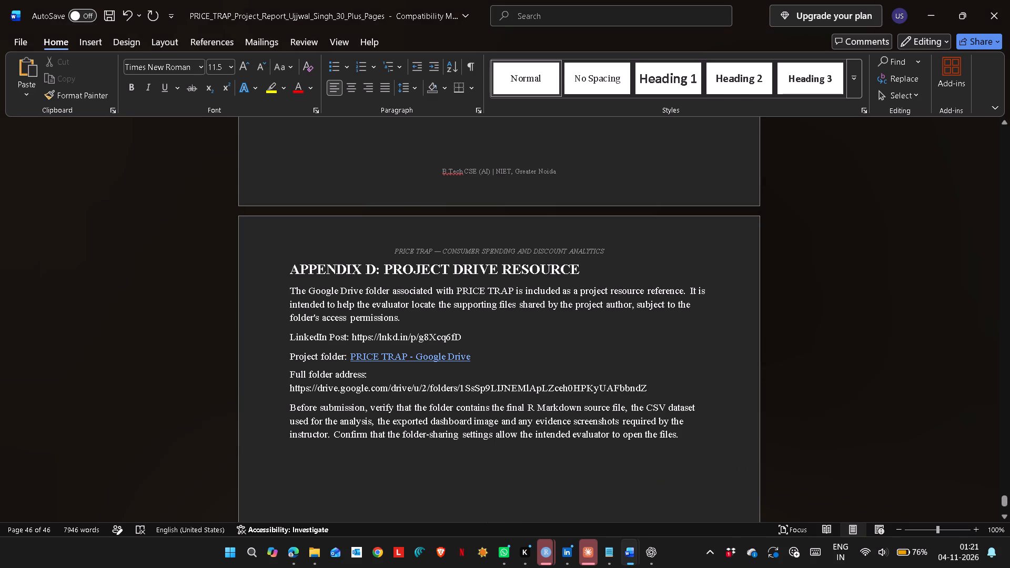
{"action": "left_click", "coordinate": [666, 475]}
{"action": "left_click", "coordinate": [615, 435]}
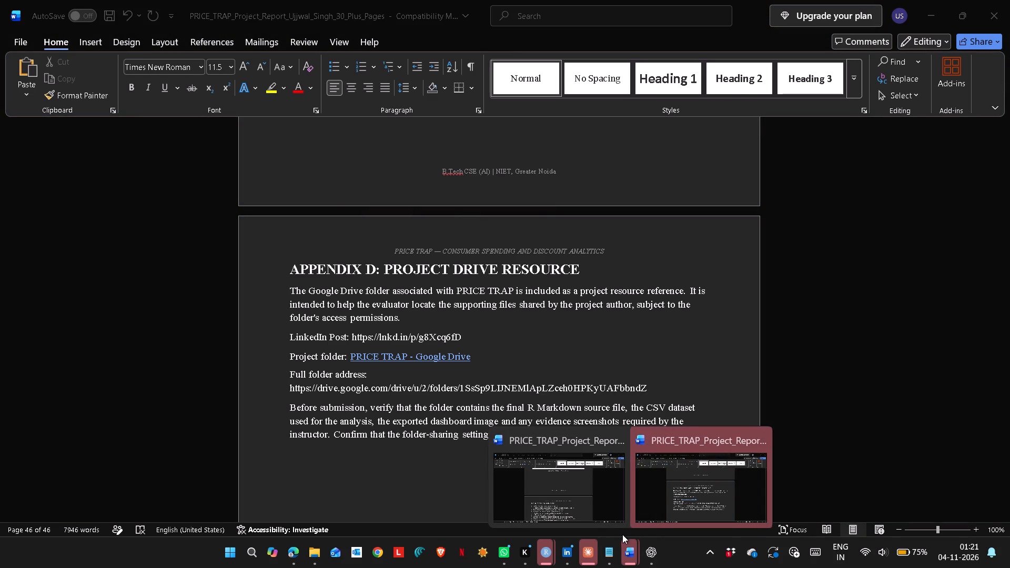
{"action": "left_click", "coordinate": [662, 493]}
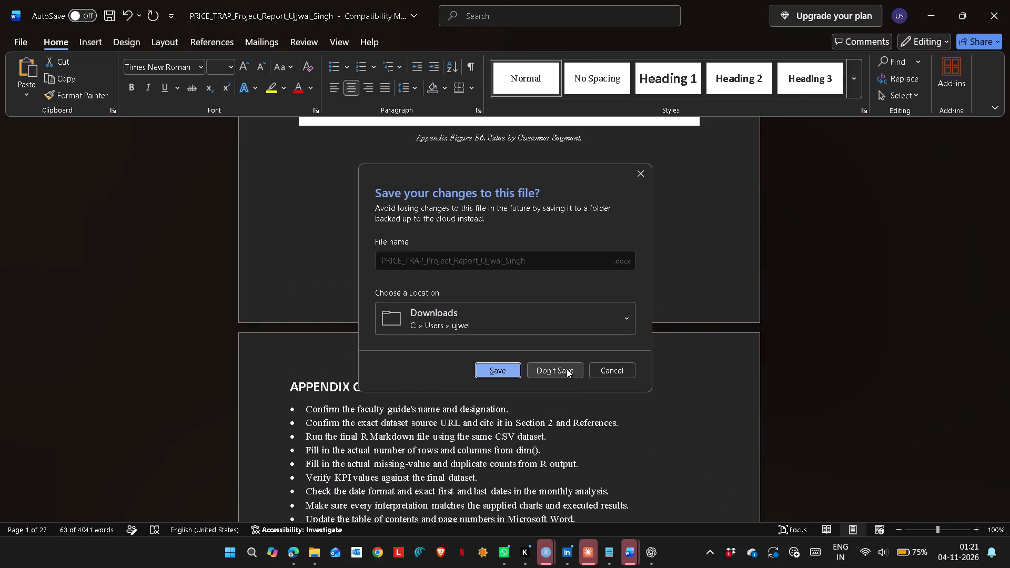
{"action": "left_click", "coordinate": [567, 369]}
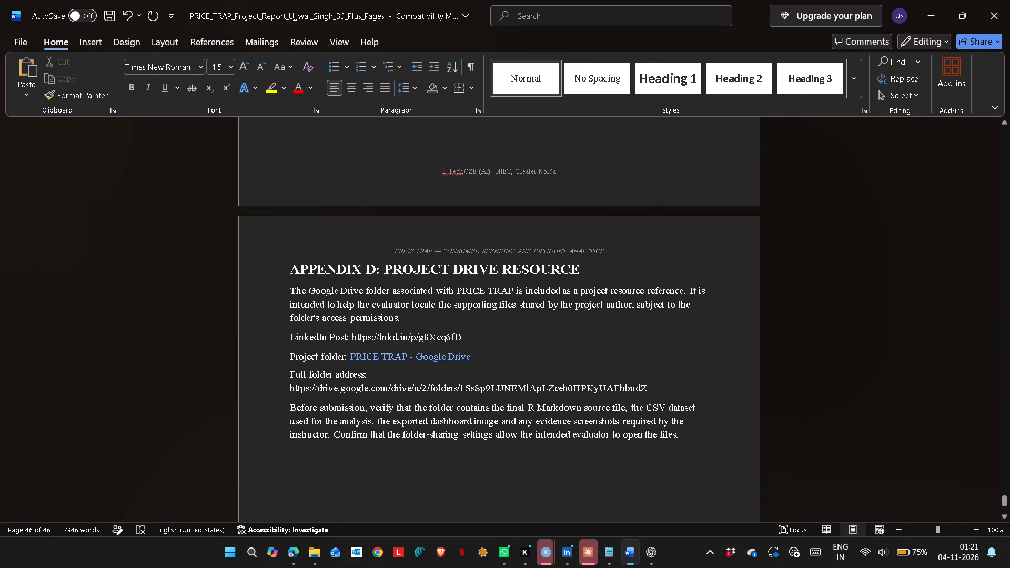
Review the report's closing pages, from Appendix D back through the final summary, recommendations and R function tables to section 17.
{"action": "scroll", "coordinate": [450, 395], "scroll_direction": "up", "scroll_amount": 8}
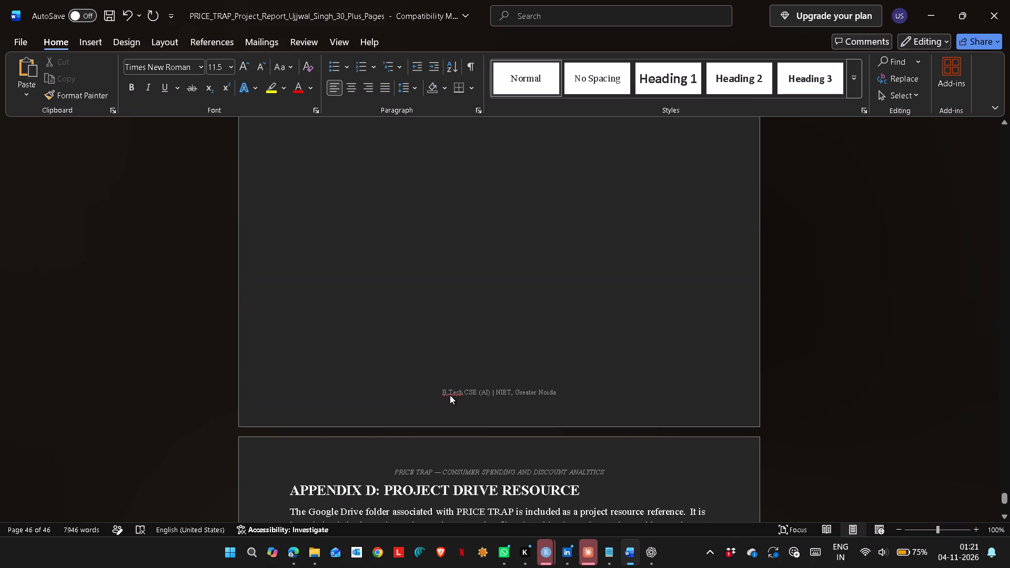
{"action": "scroll", "coordinate": [450, 395], "scroll_direction": "up", "scroll_amount": 12}
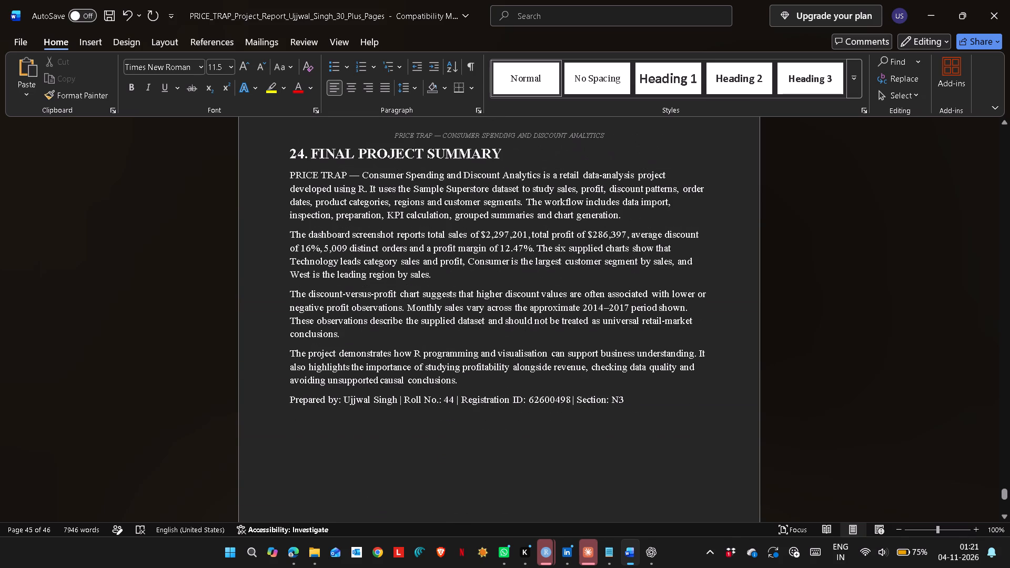
{"action": "scroll", "coordinate": [450, 395], "scroll_direction": "up", "scroll_amount": 12}
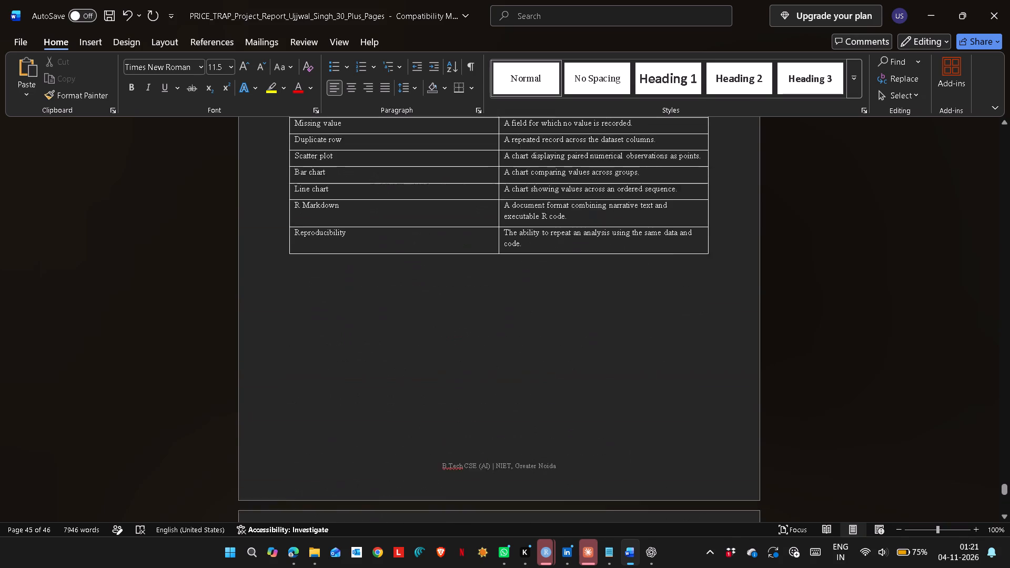
{"action": "scroll", "coordinate": [450, 395], "scroll_direction": "up", "scroll_amount": 11}
{"action": "scroll", "coordinate": [450, 395], "scroll_direction": "down", "scroll_amount": 1}
{"action": "scroll", "coordinate": [450, 395], "scroll_direction": "up", "scroll_amount": 20}
{"action": "scroll", "coordinate": [450, 395], "scroll_direction": "up", "scroll_amount": 2}
{"action": "scroll", "coordinate": [450, 395], "scroll_direction": "down", "scroll_amount": 1}
{"action": "scroll", "coordinate": [450, 395], "scroll_direction": "up", "scroll_amount": 6}
{"action": "scroll", "coordinate": [450, 395], "scroll_direction": "down", "scroll_amount": 1}
{"action": "scroll", "coordinate": [450, 395], "scroll_direction": "up", "scroll_amount": 5}
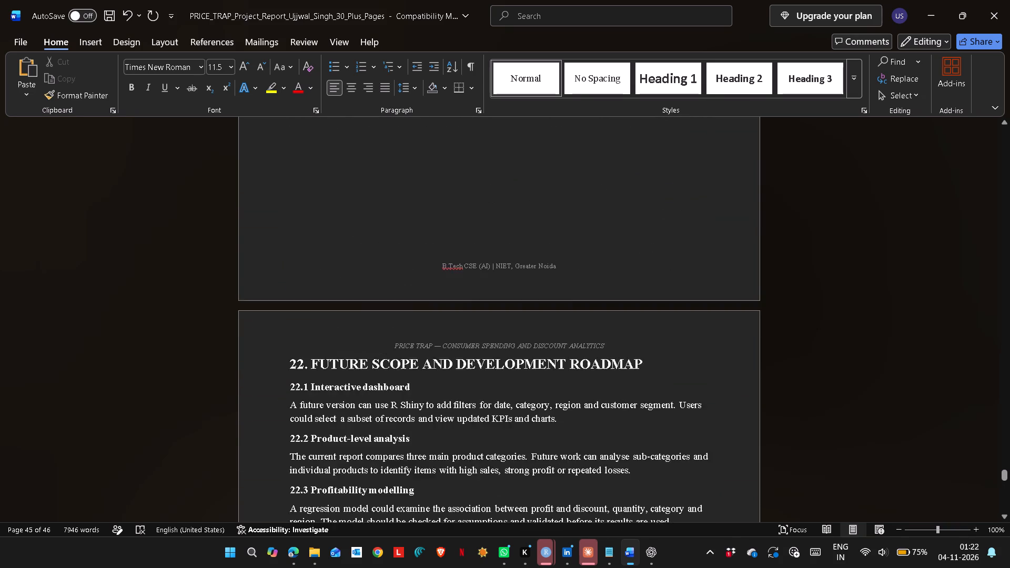
{"action": "scroll", "coordinate": [450, 395], "scroll_direction": "up", "scroll_amount": 20}
{"action": "scroll", "coordinate": [450, 395], "scroll_direction": "up", "scroll_amount": 20}
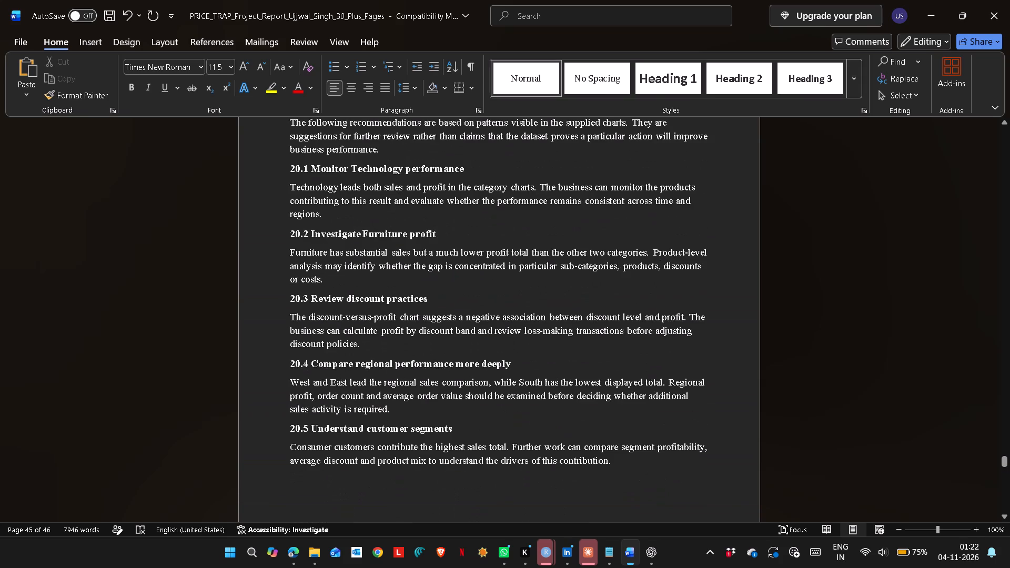
{"action": "scroll", "coordinate": [450, 395], "scroll_direction": "up", "scroll_amount": 7}
{"action": "scroll", "coordinate": [450, 395], "scroll_direction": "down", "scroll_amount": 1}
{"action": "scroll", "coordinate": [450, 395], "scroll_direction": "up", "scroll_amount": 15}
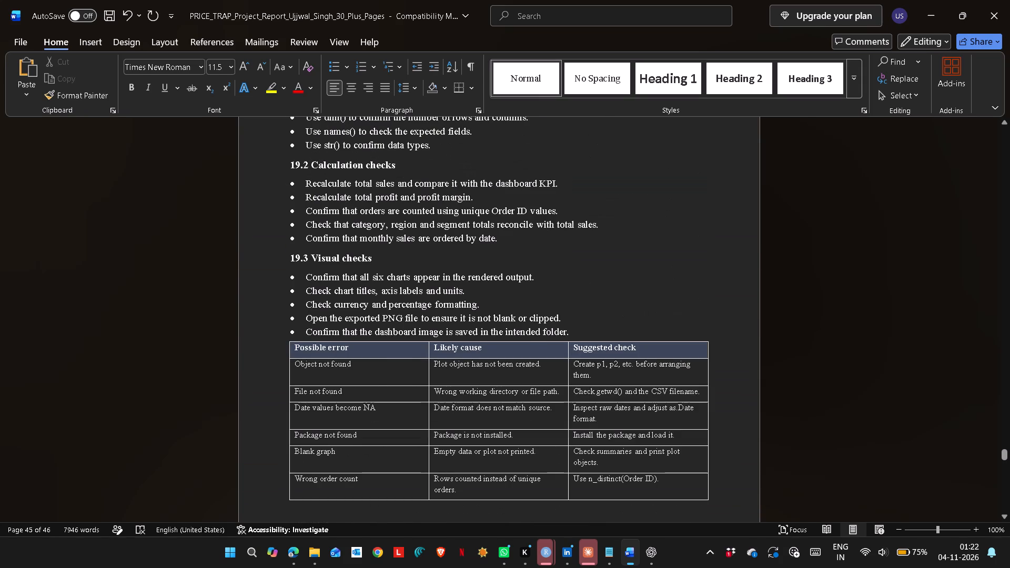
{"action": "scroll", "coordinate": [450, 395], "scroll_direction": "up", "scroll_amount": 14}
{"action": "scroll", "coordinate": [450, 395], "scroll_direction": "down", "scroll_amount": 1}
{"action": "scroll", "coordinate": [450, 395], "scroll_direction": "up", "scroll_amount": 9}
{"action": "scroll", "coordinate": [450, 395], "scroll_direction": "down", "scroll_amount": 1}
{"action": "scroll", "coordinate": [450, 395], "scroll_direction": "up", "scroll_amount": 7}
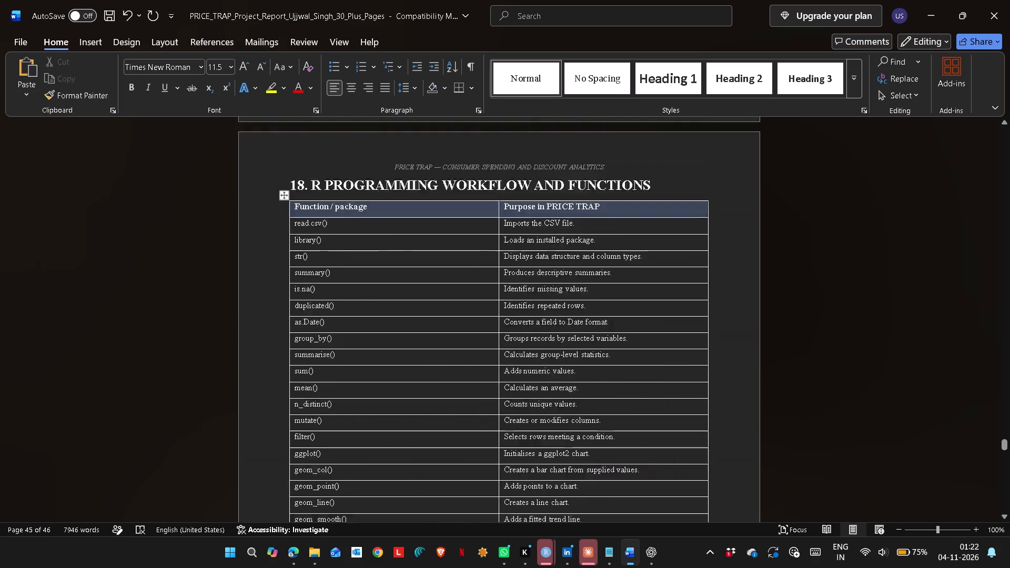
{"action": "scroll", "coordinate": [450, 395], "scroll_direction": "up", "scroll_amount": 8}
{"action": "scroll", "coordinate": [450, 395], "scroll_direction": "up", "scroll_amount": 13}
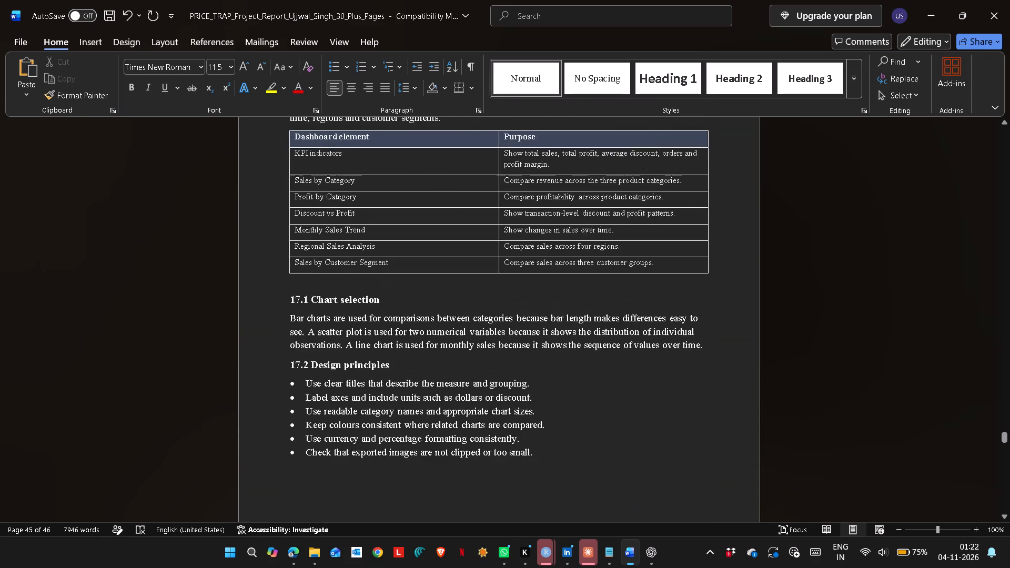
{"action": "scroll", "coordinate": [450, 395], "scroll_direction": "up", "scroll_amount": 2}
Start saving a copy of the report in the Downloads folder with PDF as the file type.
{"action": "left_click", "coordinate": [26, 42]}
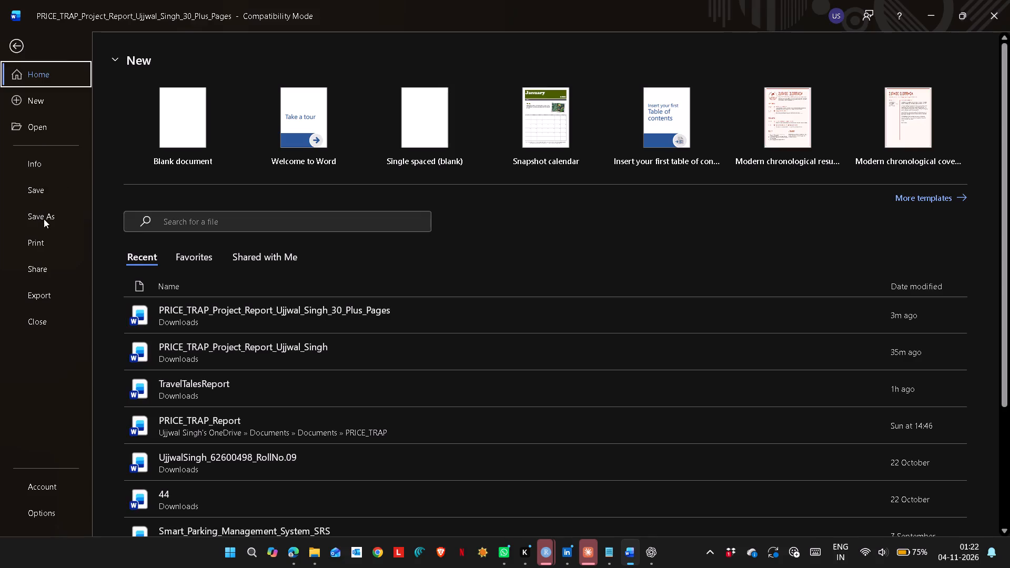
{"action": "left_click", "coordinate": [47, 211]}
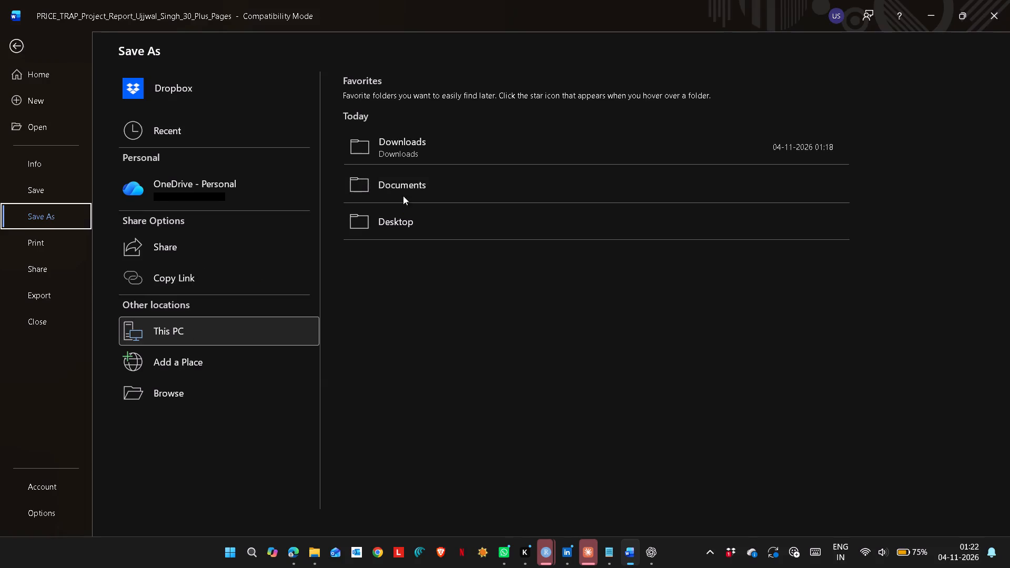
{"action": "left_click", "coordinate": [412, 155]}
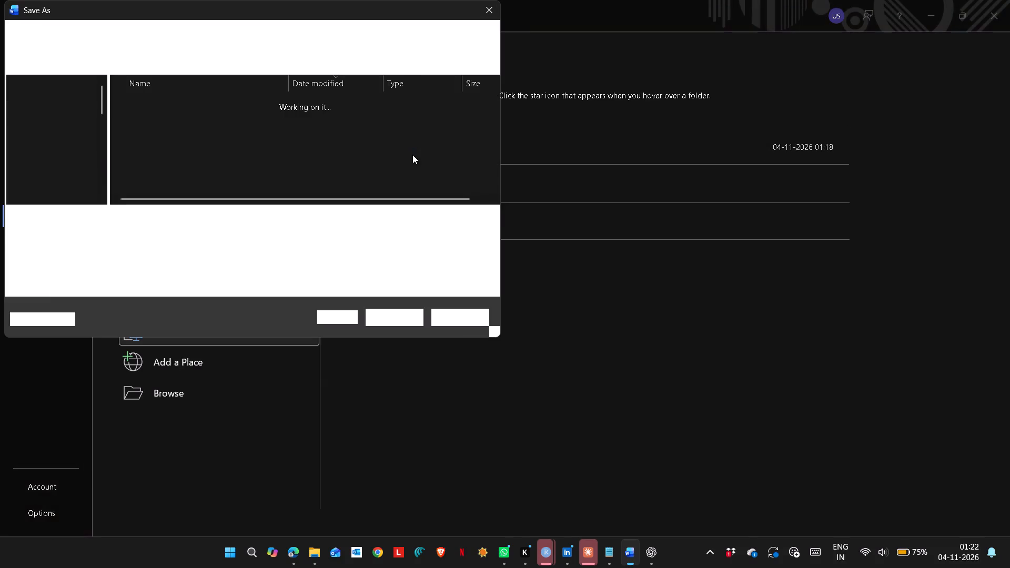
{"action": "left_click", "coordinate": [196, 229]}
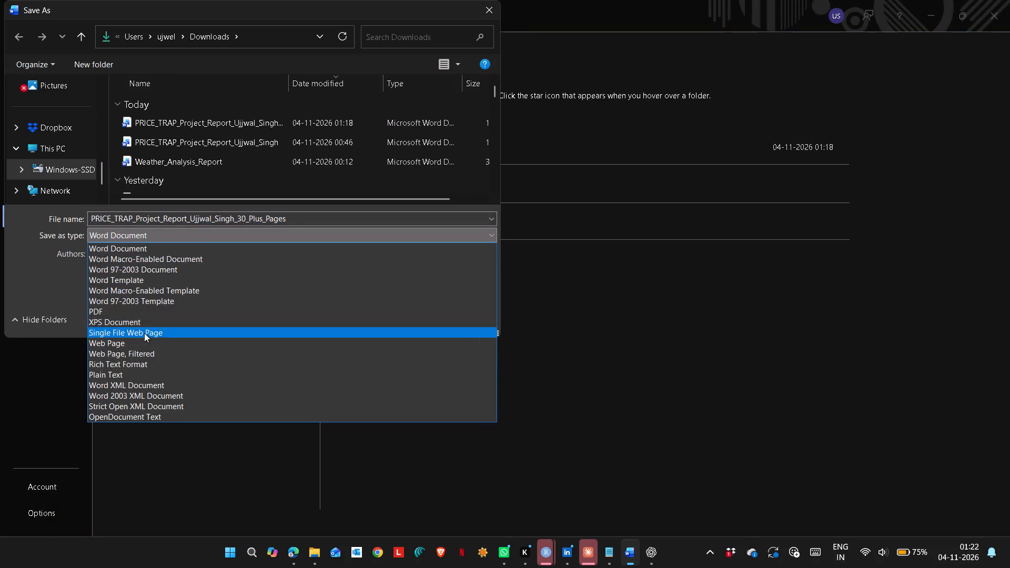
{"action": "left_click", "coordinate": [144, 307]}
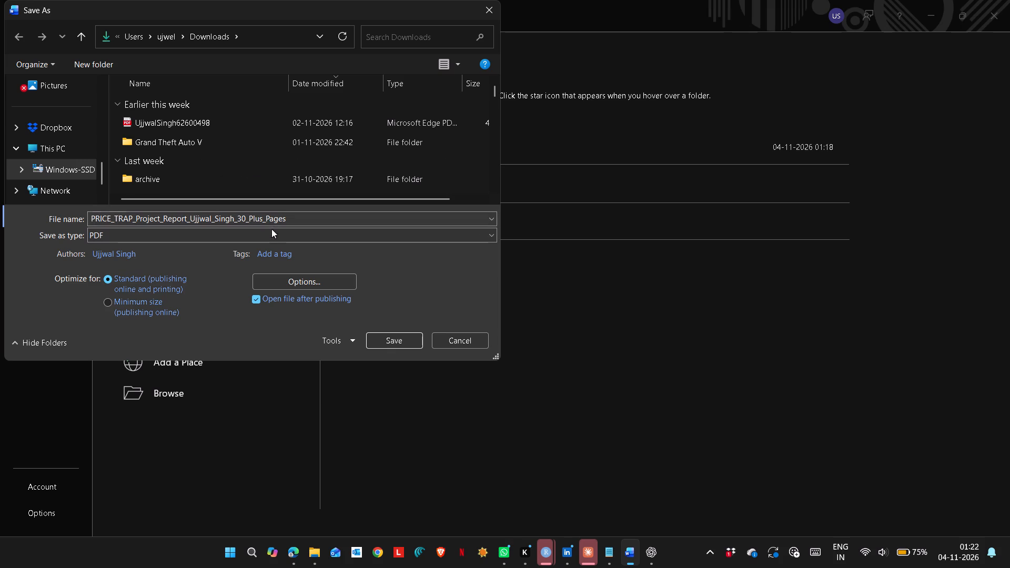
Remove the "_30_Plus_Pages" ending from the file name and save the PDF.
{"action": "left_click_drag", "start_coordinate": [290, 218], "coordinate": [224, 221]}
{"action": "left_click", "coordinate": [300, 224]}
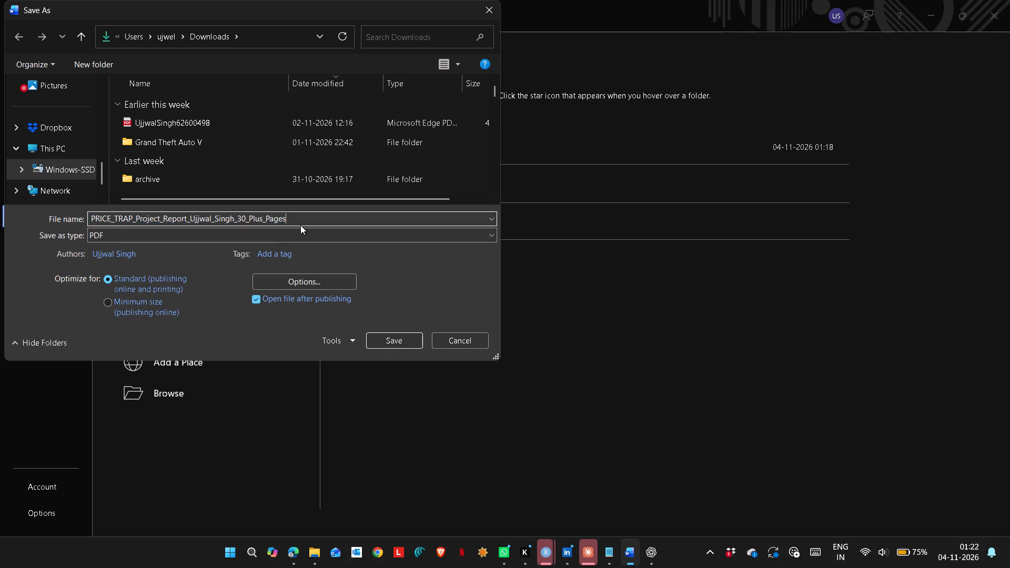
{"action": "key", "text": "BackSpace"}
{"action": "key", "text": "BackSpace"}
{"action": "key", "text": "BackSpace"}
{"action": "key", "text": "BackSpace"}
{"action": "key", "text": "BackSpace"}
{"action": "key", "text": "BackSpace"}
{"action": "key", "text": "BackSpace"}
{"action": "key", "text": "BackSpace"}
{"action": "key", "text": "BackSpace"}
{"action": "key", "text": "BackSpace"}
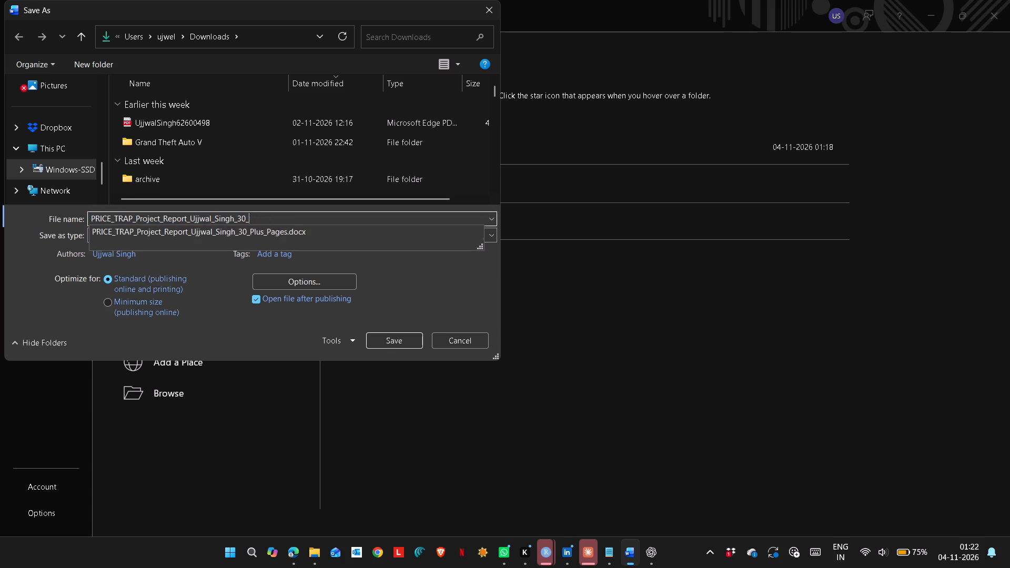
{"action": "key", "text": "BackSpace"}
{"action": "key", "text": "BackSpace"}
{"action": "key", "text": "BackSpace"}
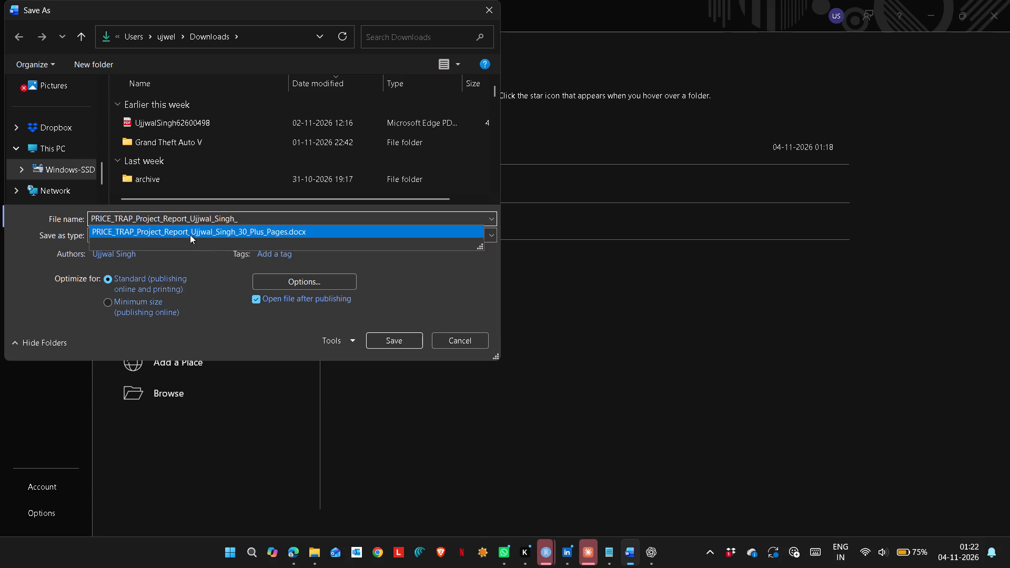
{"action": "left_click", "coordinate": [403, 301]}
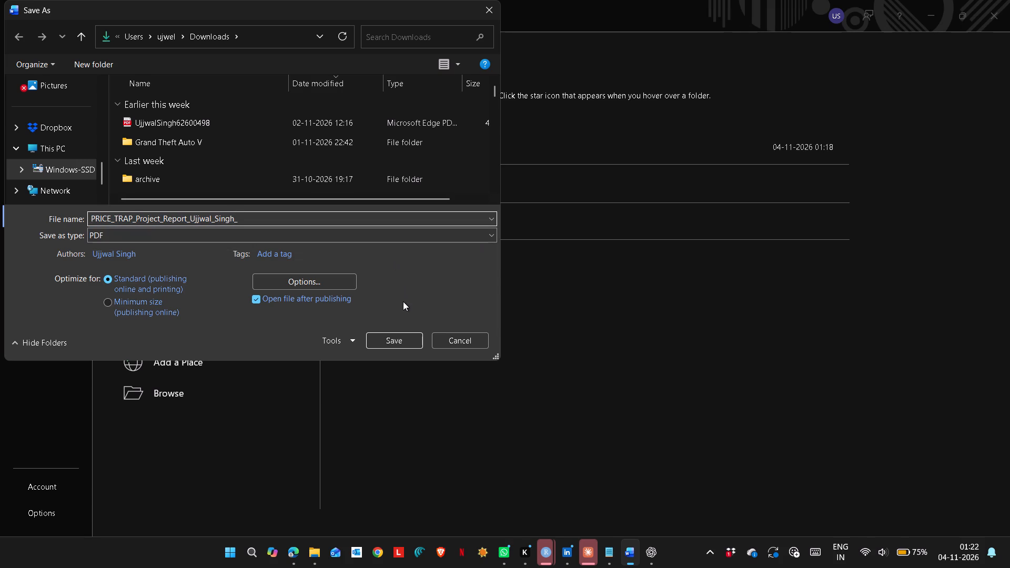
{"action": "key", "text": "BackSpace"}
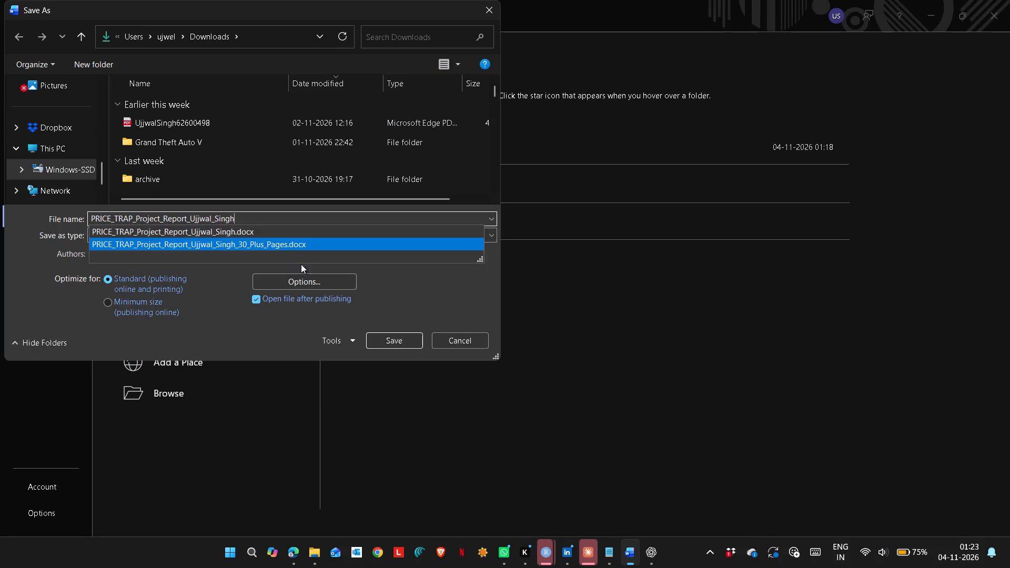
{"action": "left_click", "coordinate": [384, 340]}
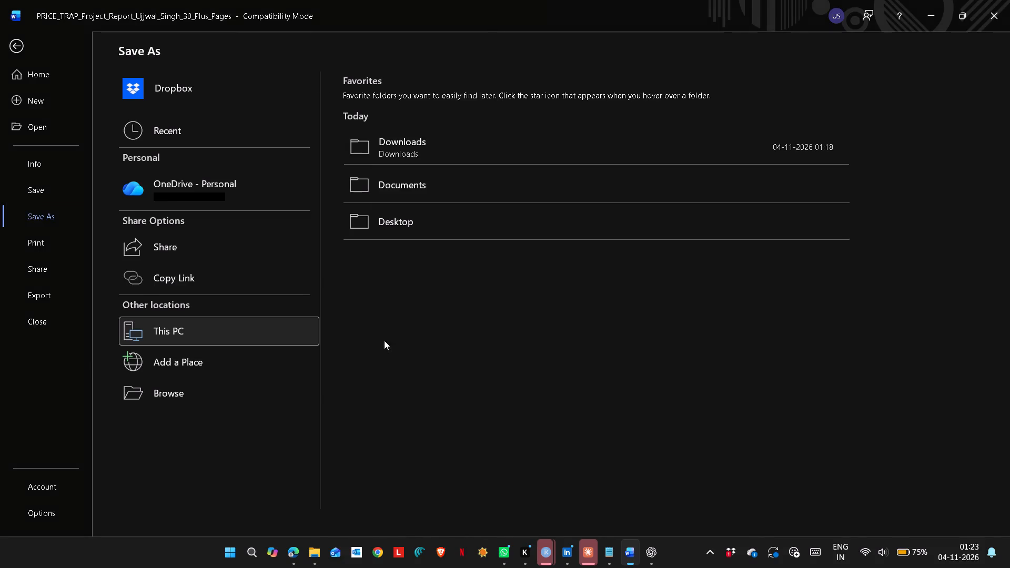
Switch to File Explorer and open the newly exported PRICE TRAP report PDF from the Downloads folder.
{"action": "left_click", "coordinate": [309, 550]}
{"action": "scroll", "coordinate": [206, 219], "scroll_direction": "up", "scroll_amount": 4}
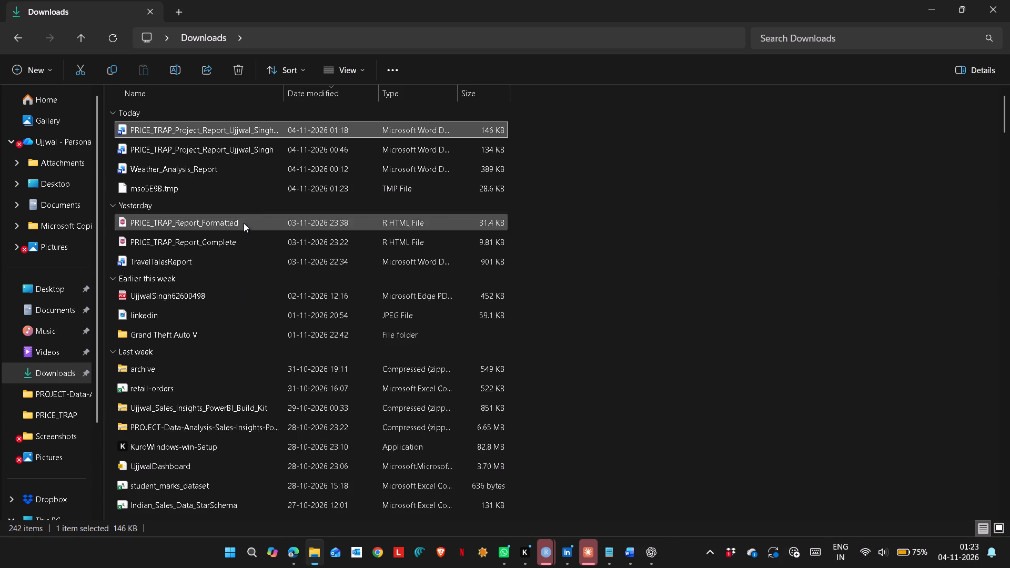
{"action": "scroll", "coordinate": [262, 152], "scroll_direction": "up", "scroll_amount": 4}
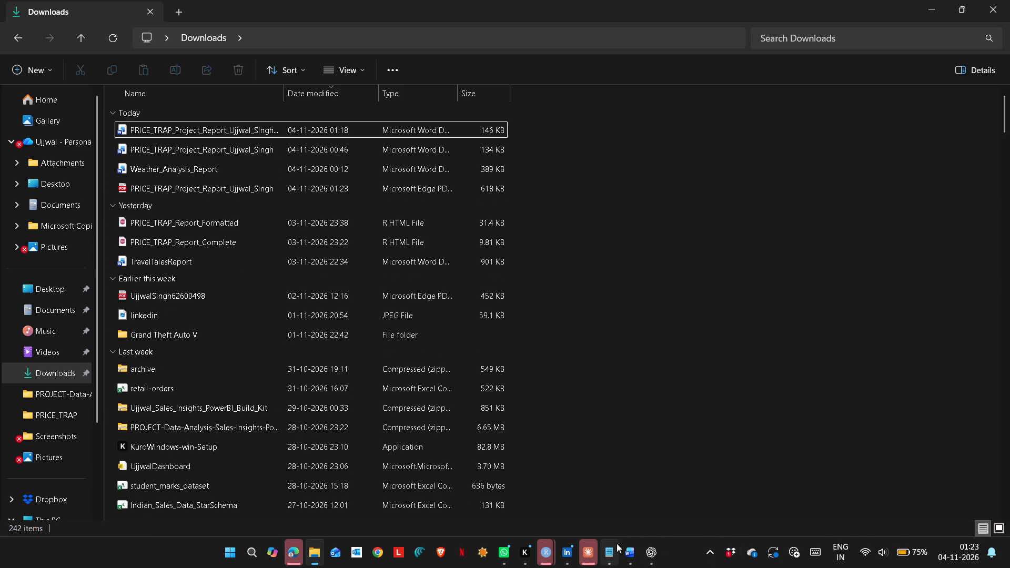
{"action": "double_click", "coordinate": [275, 187]}
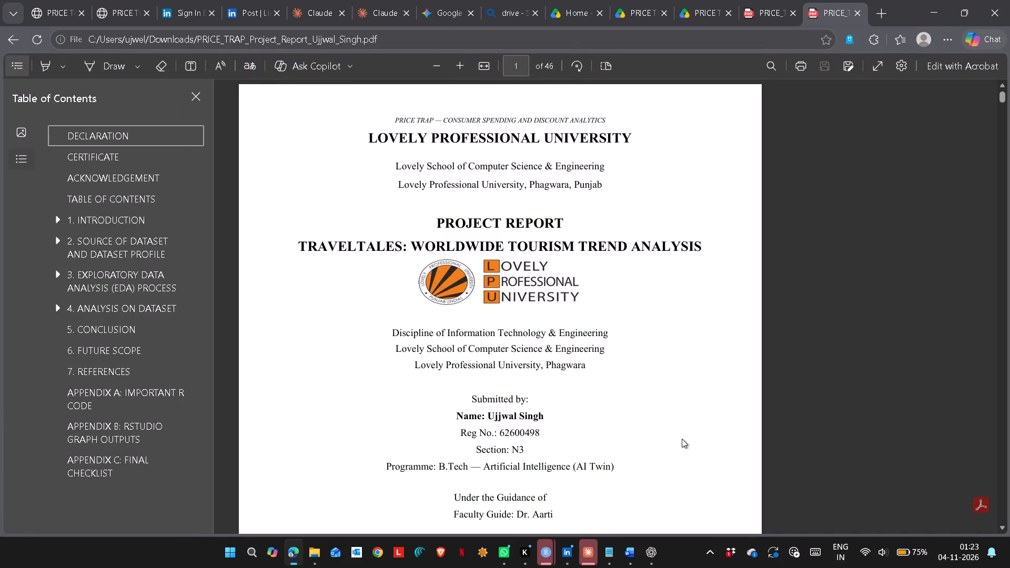
Examine the exported PDF from the cover page through the analysis charts and appendices to the Google Drive resource page.
{"action": "scroll", "coordinate": [681, 419], "scroll_direction": "down", "scroll_amount": 12}
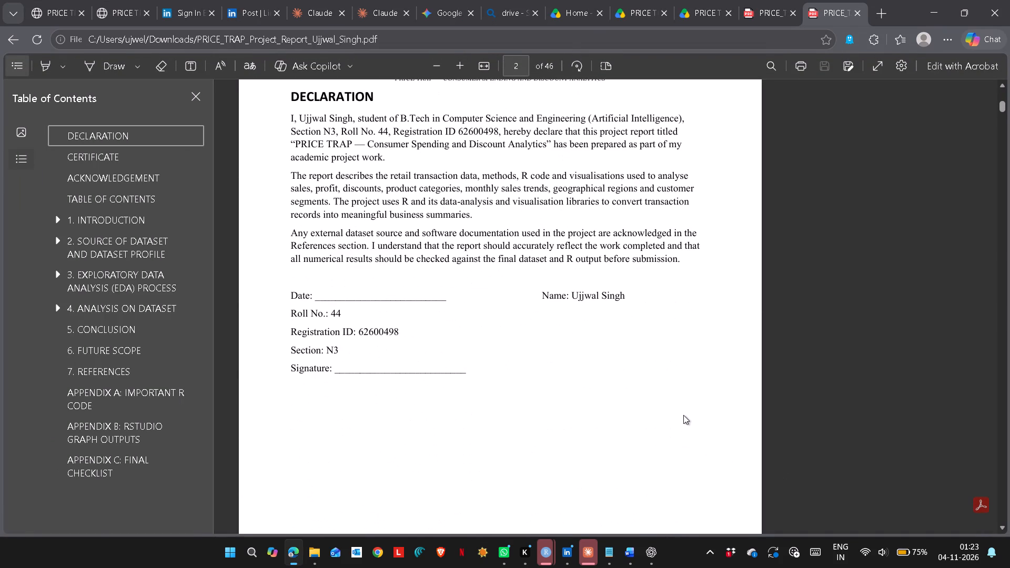
{"action": "scroll", "coordinate": [638, 350], "scroll_direction": "down", "scroll_amount": 4}
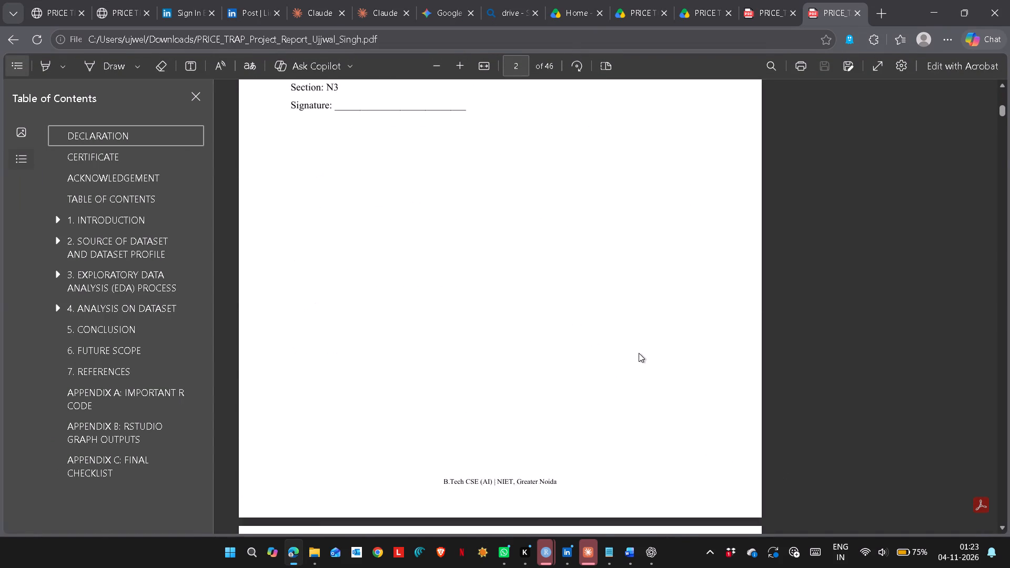
{"action": "scroll", "coordinate": [639, 353], "scroll_direction": "down", "scroll_amount": 6}
{"action": "left_click_drag", "start_coordinate": [1002, 115], "coordinate": [1002, 119]}
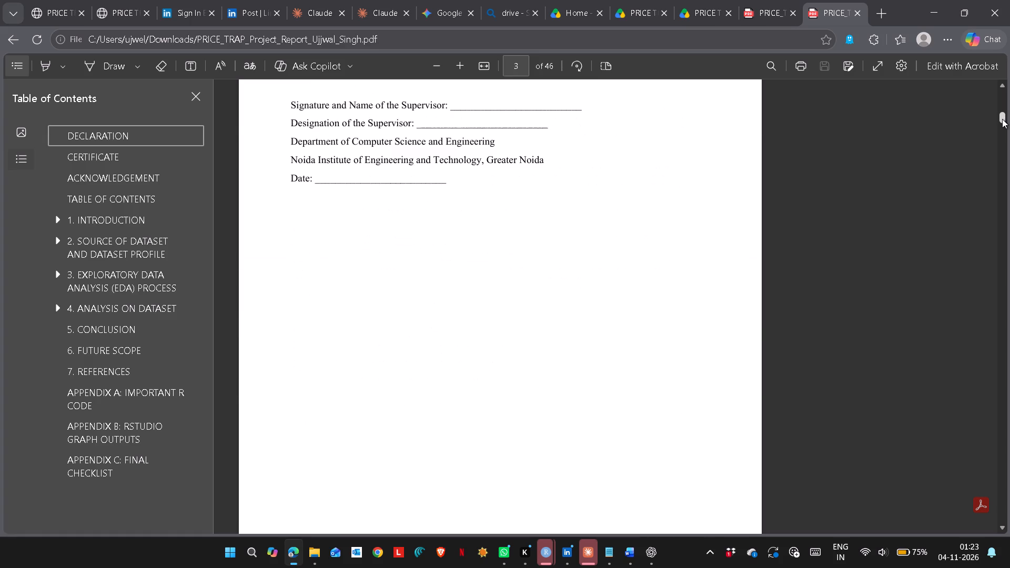
{"action": "left_click_drag", "start_coordinate": [1002, 119], "coordinate": [1002, 135]}
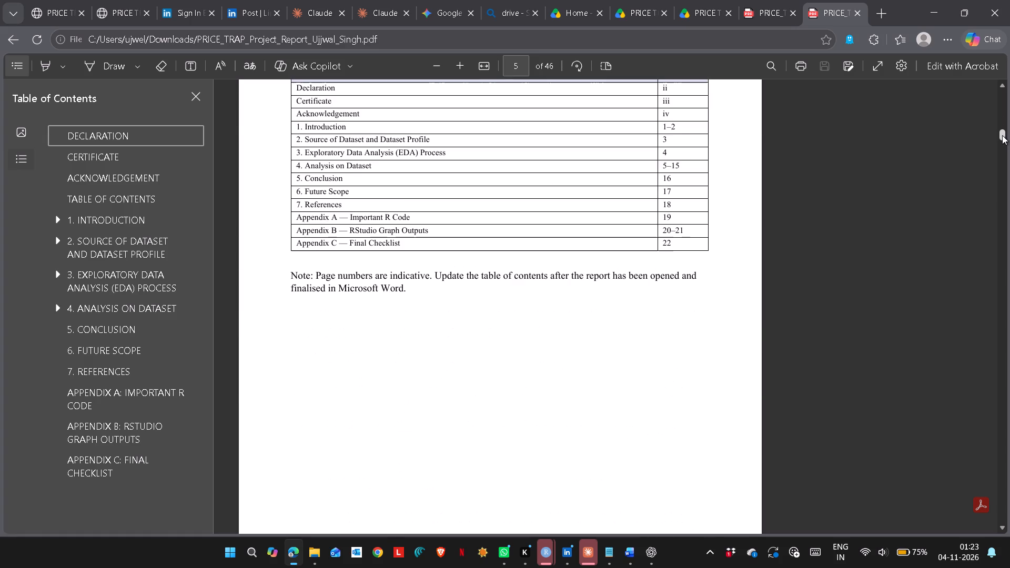
{"action": "left_click_drag", "start_coordinate": [1002, 135], "coordinate": [1006, 169]}
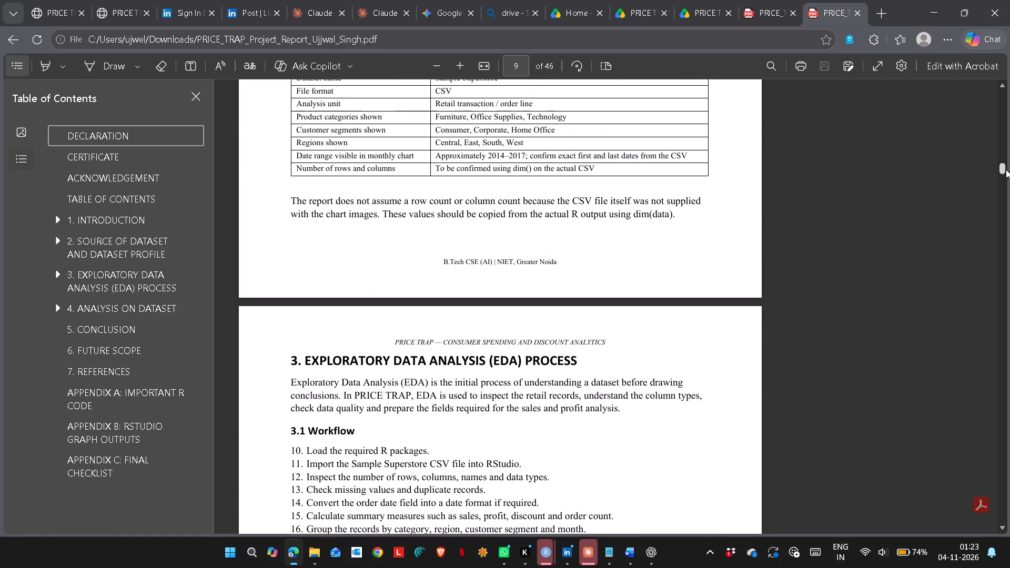
{"action": "left_click_drag", "start_coordinate": [1006, 169], "coordinate": [1009, 204]}
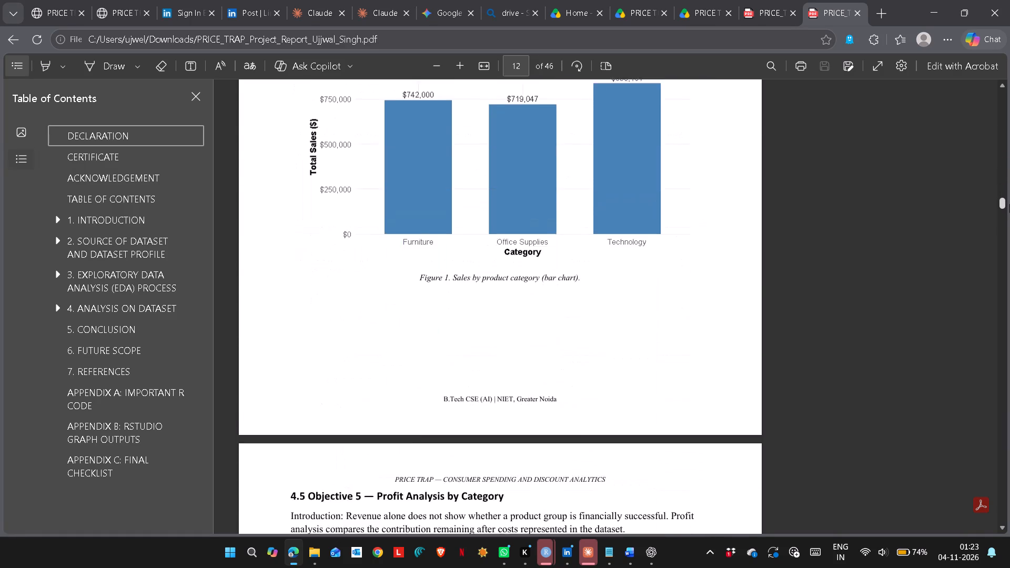
{"action": "left_click_drag", "start_coordinate": [1009, 204], "coordinate": [1009, 221]}
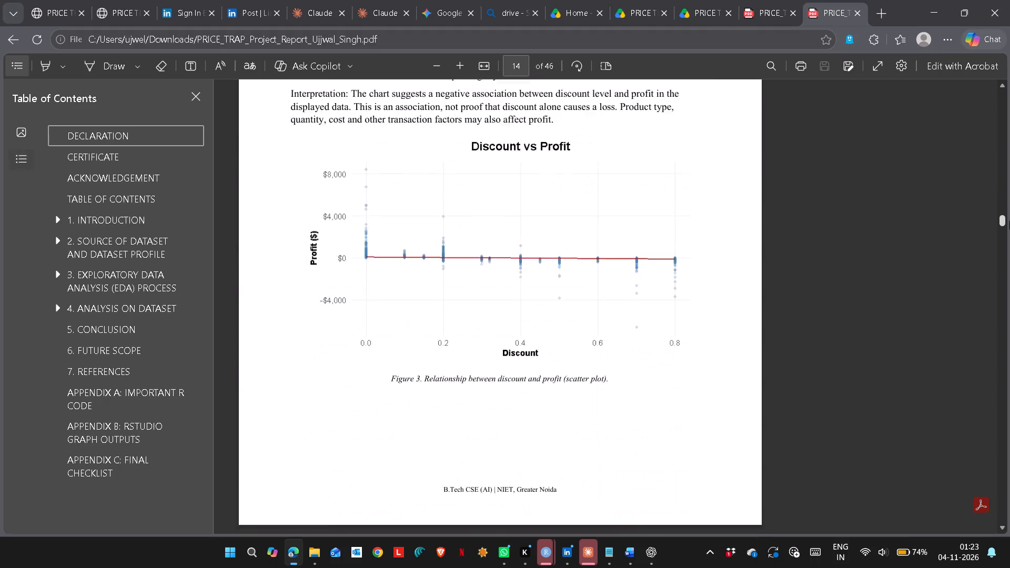
{"action": "left_click_drag", "start_coordinate": [1009, 221], "coordinate": [1009, 247]}
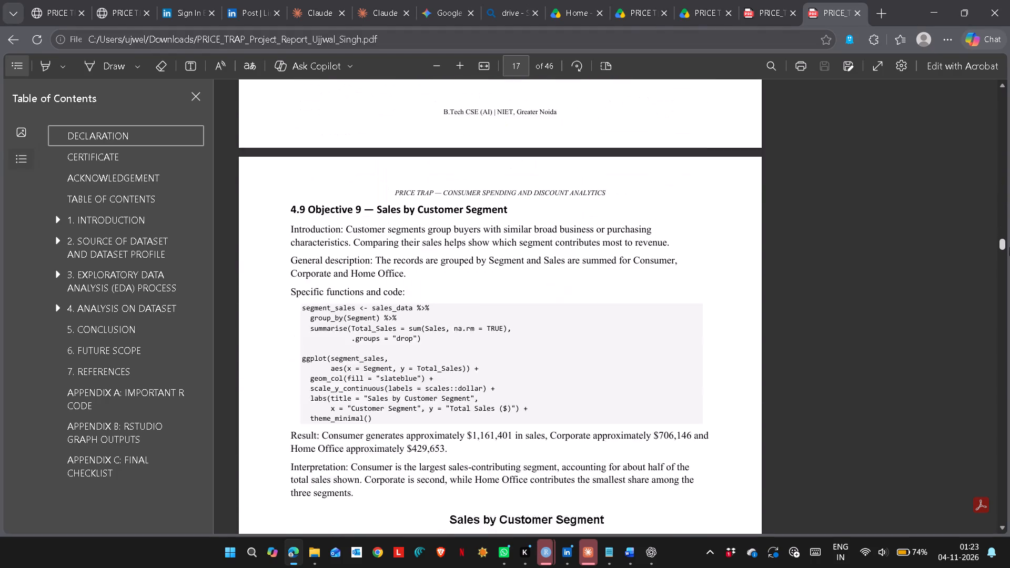
{"action": "left_click_drag", "start_coordinate": [1009, 247], "coordinate": [1009, 254]}
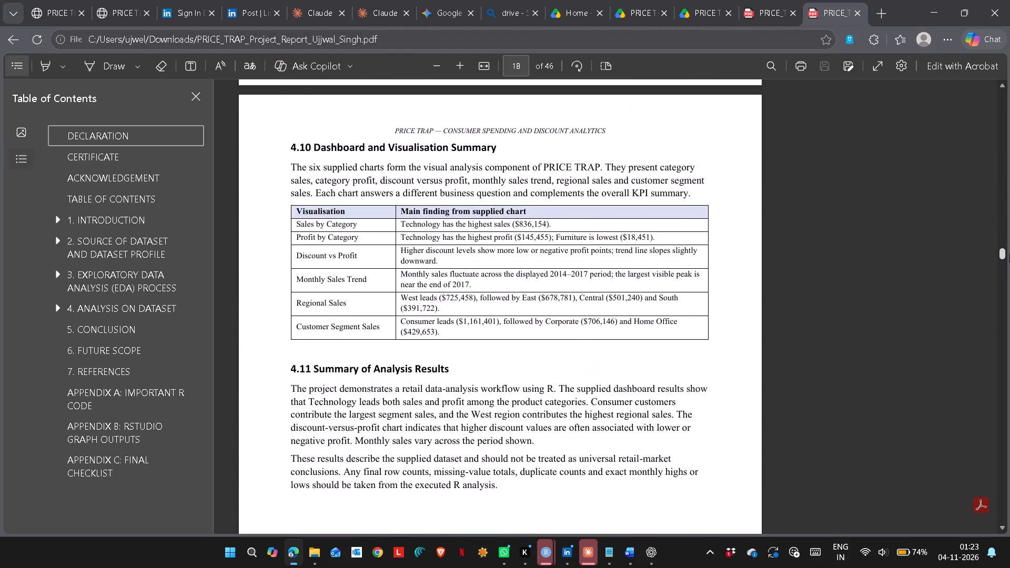
{"action": "left_click_drag", "start_coordinate": [1009, 254], "coordinate": [1009, 291]}
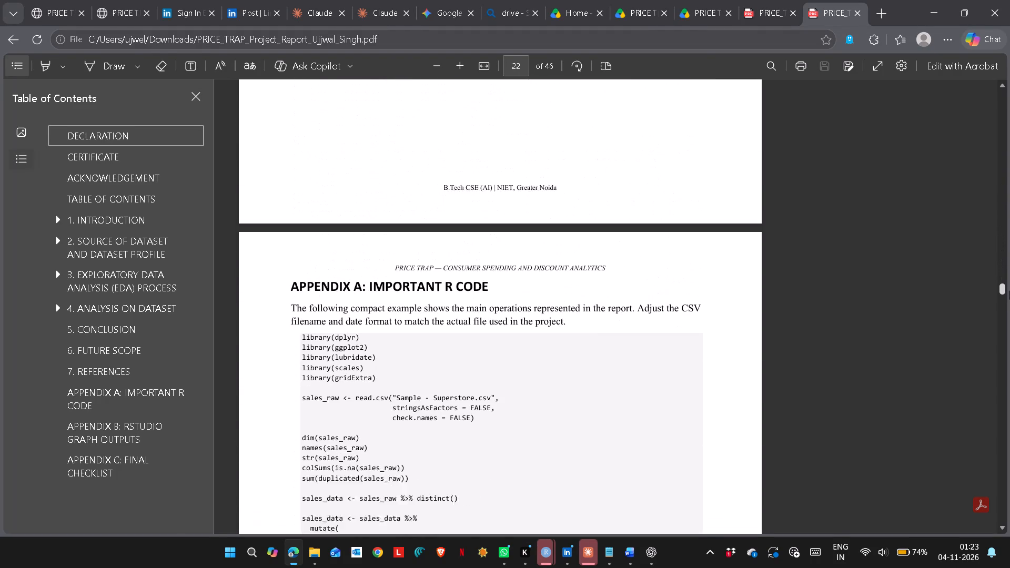
{"action": "left_click_drag", "start_coordinate": [1009, 291], "coordinate": [1009, 341]}
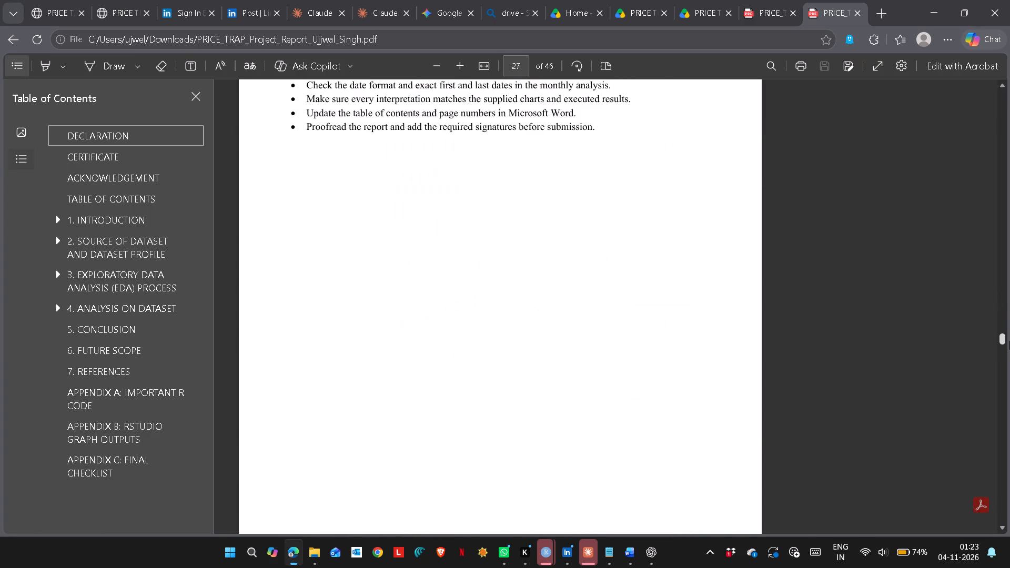
{"action": "left_click_drag", "start_coordinate": [1009, 341], "coordinate": [1009, 348]}
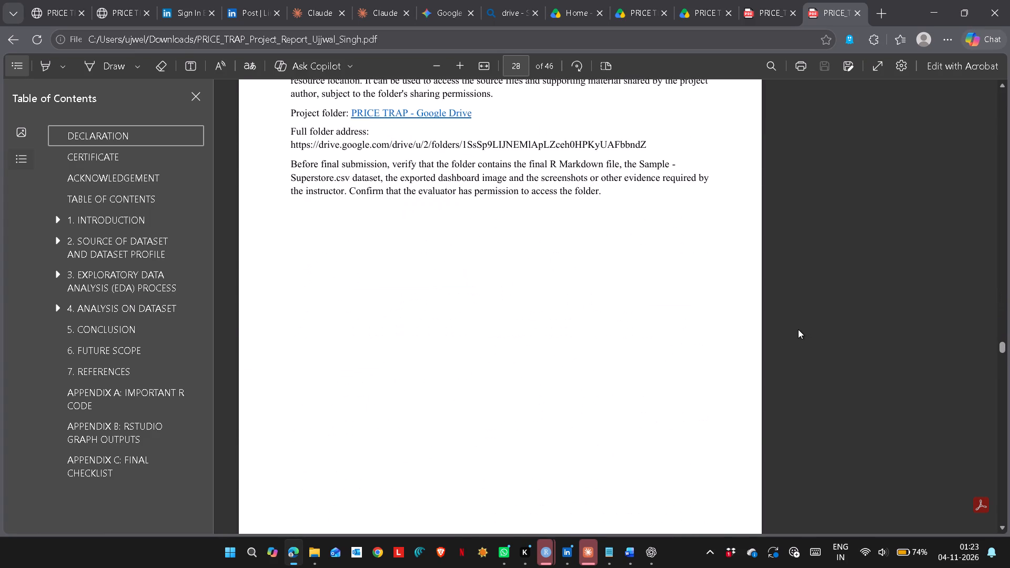
{"action": "scroll", "coordinate": [796, 330], "scroll_direction": "up", "scroll_amount": 2}
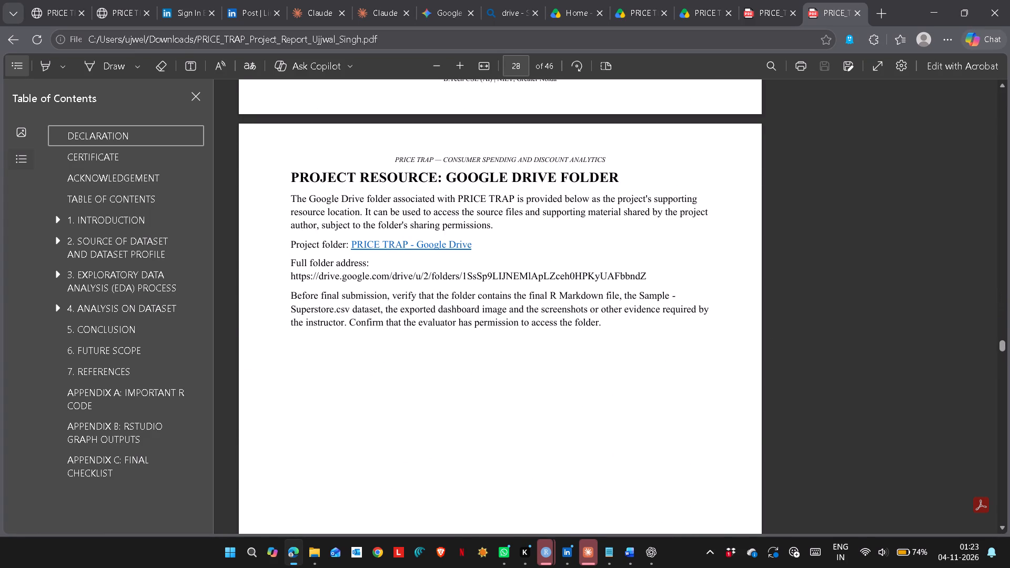
{"action": "scroll", "coordinate": [386, 263], "scroll_direction": "down", "scroll_amount": 8}
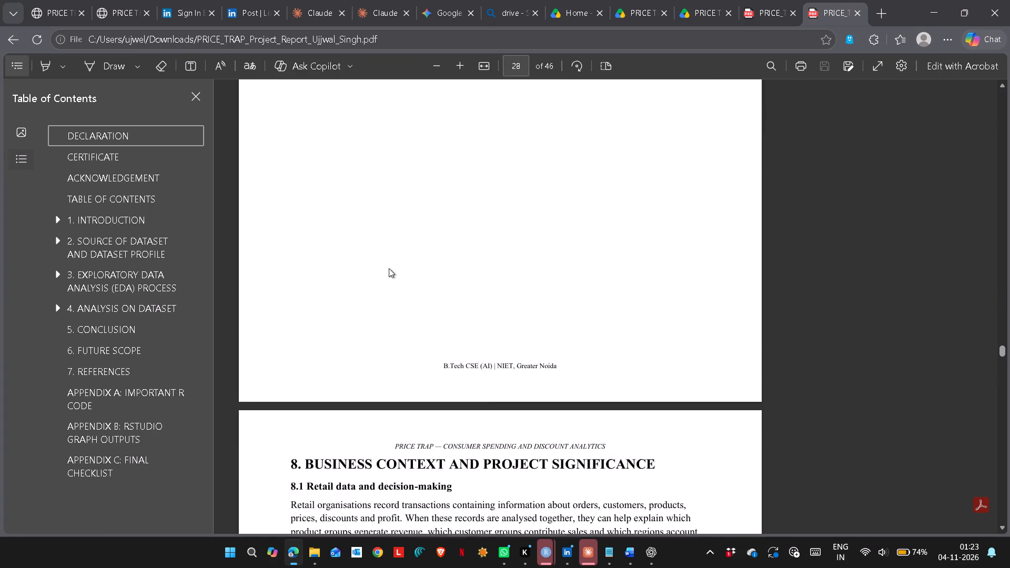
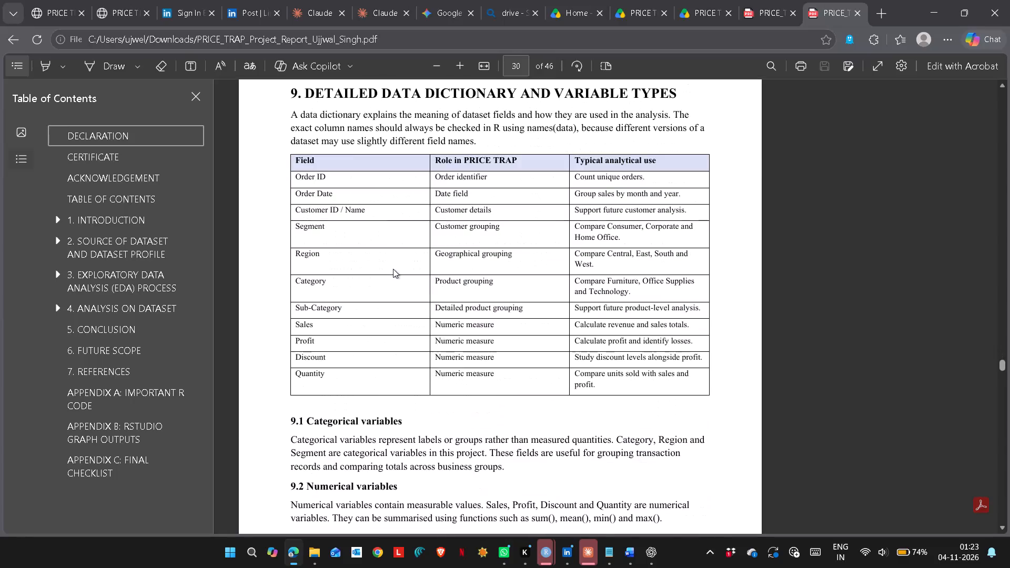
Examine the rest of the exported PDF from the data dictionary in section 9 through the glossary to the last page.
{"action": "scroll", "coordinate": [394, 269], "scroll_direction": "down", "scroll_amount": 7}
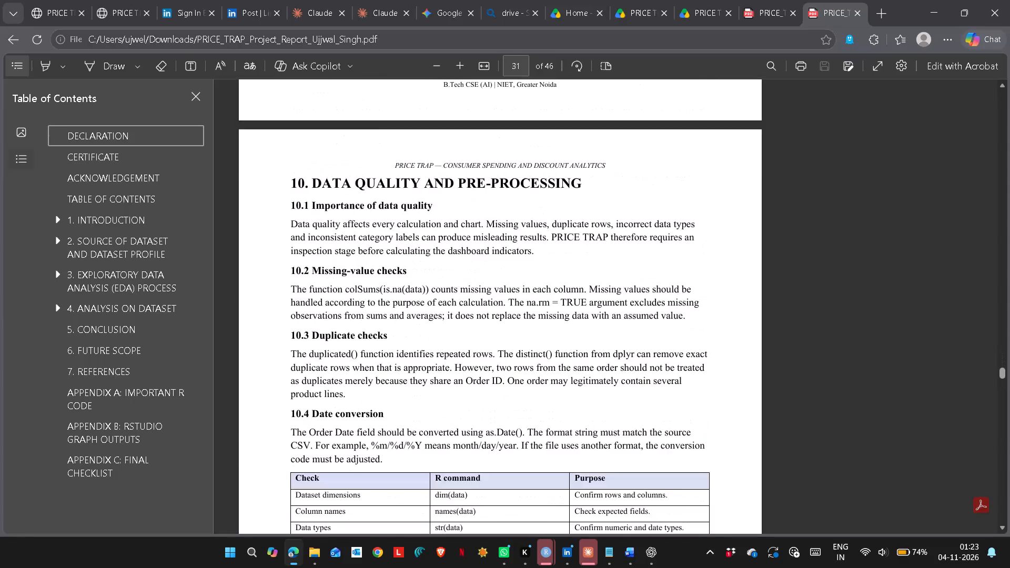
{"action": "scroll", "coordinate": [408, 271], "scroll_direction": "down", "scroll_amount": 20}
{"action": "scroll", "coordinate": [408, 271], "scroll_direction": "down", "scroll_amount": 3}
{"action": "scroll", "coordinate": [430, 269], "scroll_direction": "down", "scroll_amount": 20}
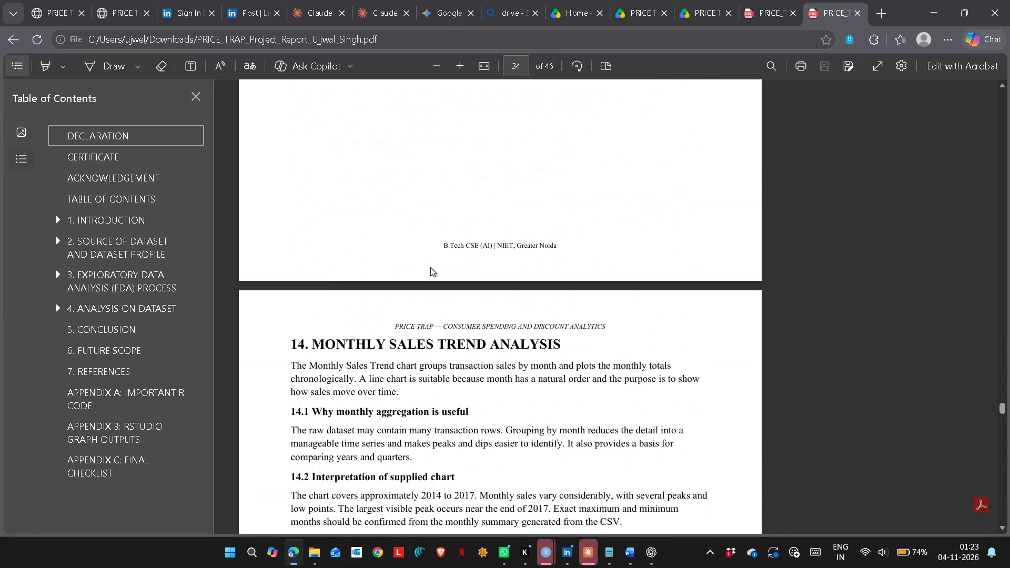
{"action": "scroll", "coordinate": [430, 267], "scroll_direction": "down", "scroll_amount": 20}
{"action": "scroll", "coordinate": [430, 267], "scroll_direction": "down", "scroll_amount": 15}
{"action": "scroll", "coordinate": [431, 261], "scroll_direction": "down", "scroll_amount": 8}
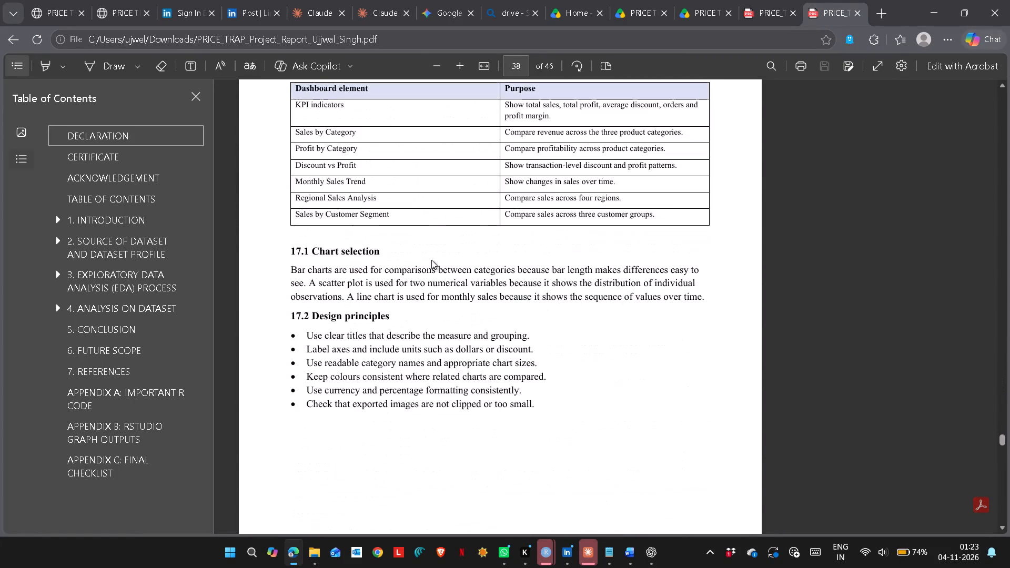
{"action": "scroll", "coordinate": [431, 260], "scroll_direction": "down", "scroll_amount": 15}
{"action": "scroll", "coordinate": [431, 258], "scroll_direction": "down", "scroll_amount": 16}
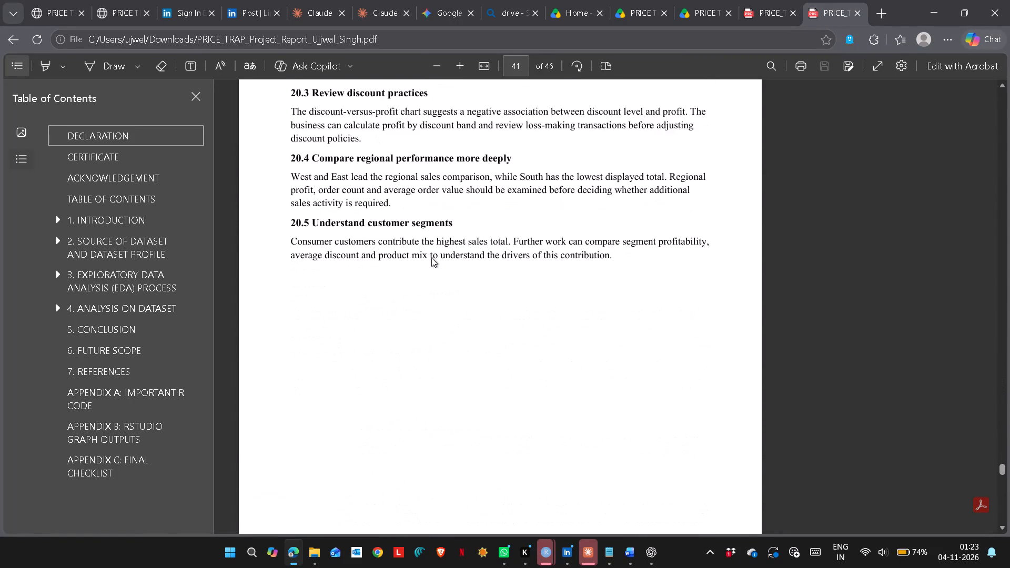
{"action": "scroll", "coordinate": [431, 258], "scroll_direction": "down", "scroll_amount": 20}
{"action": "scroll", "coordinate": [431, 258], "scroll_direction": "down", "scroll_amount": 16}
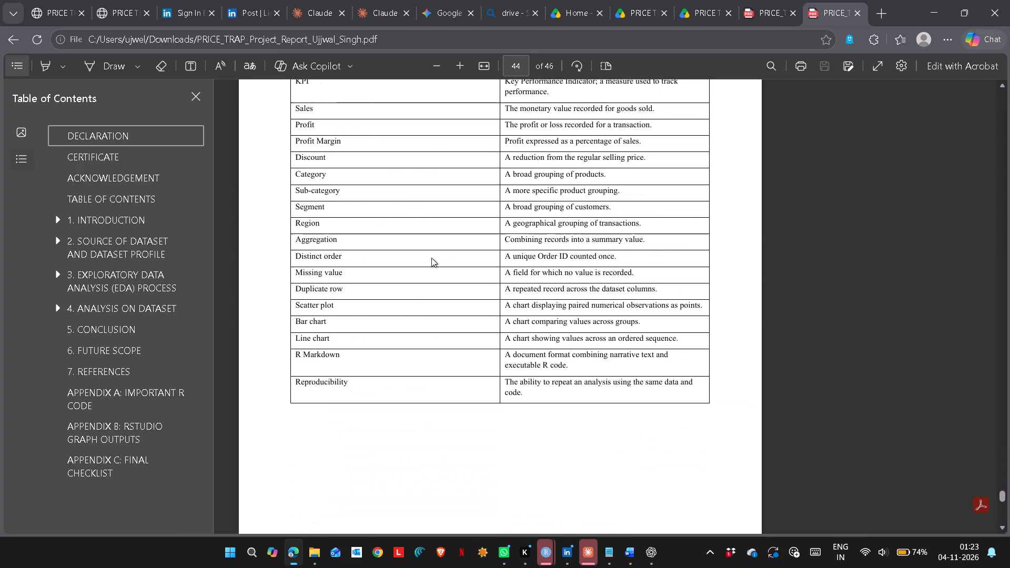
{"action": "scroll", "coordinate": [431, 258], "scroll_direction": "down", "scroll_amount": 20}
Examine the LinkedIn post link and Google Drive folder links in Appendix D on the PDF's last page.
{"action": "scroll", "coordinate": [431, 258], "scroll_direction": "up", "scroll_amount": 1}
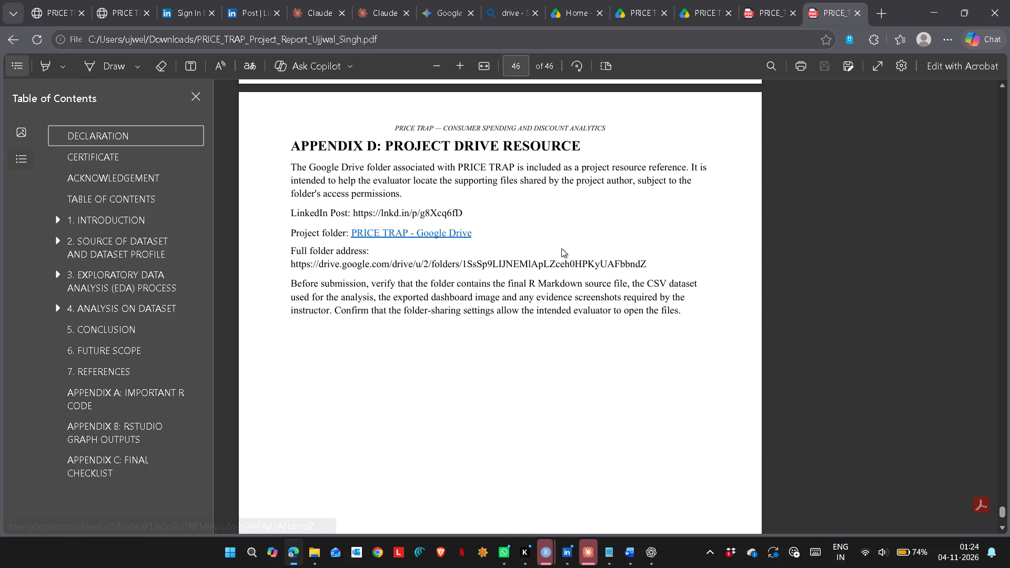
{"action": "scroll", "coordinate": [561, 248], "scroll_direction": "down", "scroll_amount": 8}
{"action": "scroll", "coordinate": [561, 248], "scroll_direction": "up", "scroll_amount": 7}
{"action": "scroll", "coordinate": [561, 248], "scroll_direction": "down", "scroll_amount": 9}
{"action": "scroll", "coordinate": [561, 248], "scroll_direction": "up", "scroll_amount": 2}
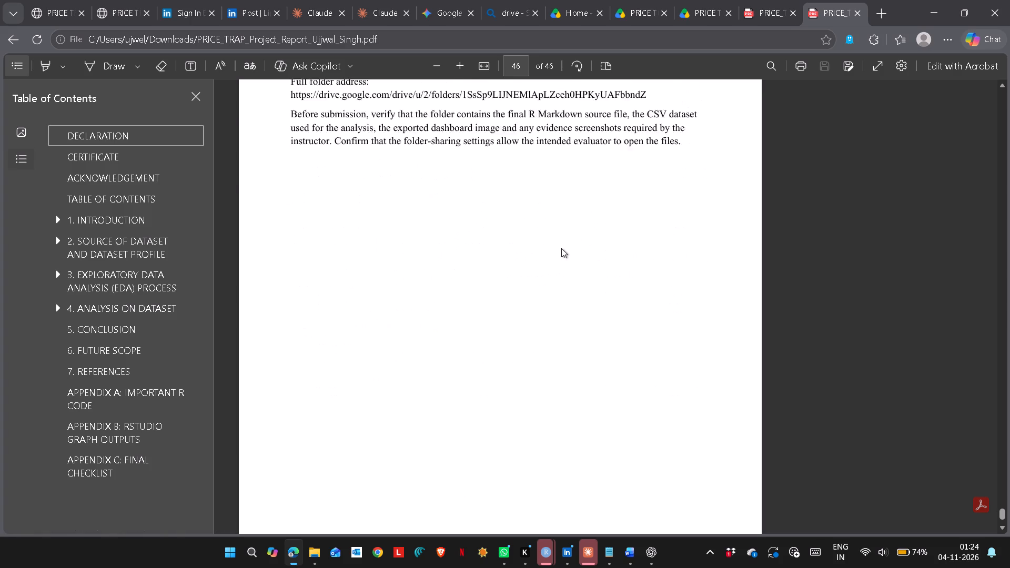
{"action": "scroll", "coordinate": [561, 248], "scroll_direction": "up", "scroll_amount": 5}
{"action": "scroll", "coordinate": [565, 250], "scroll_direction": "down", "scroll_amount": 4}
{"action": "scroll", "coordinate": [565, 250], "scroll_direction": "up", "scroll_amount": 1}
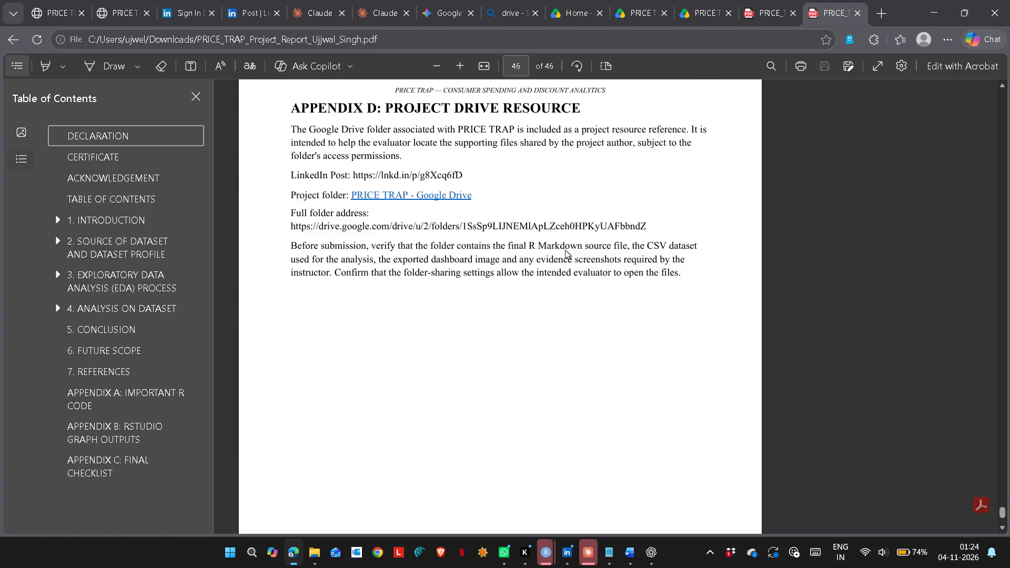
{"action": "scroll", "coordinate": [565, 250], "scroll_direction": "up", "scroll_amount": 3}
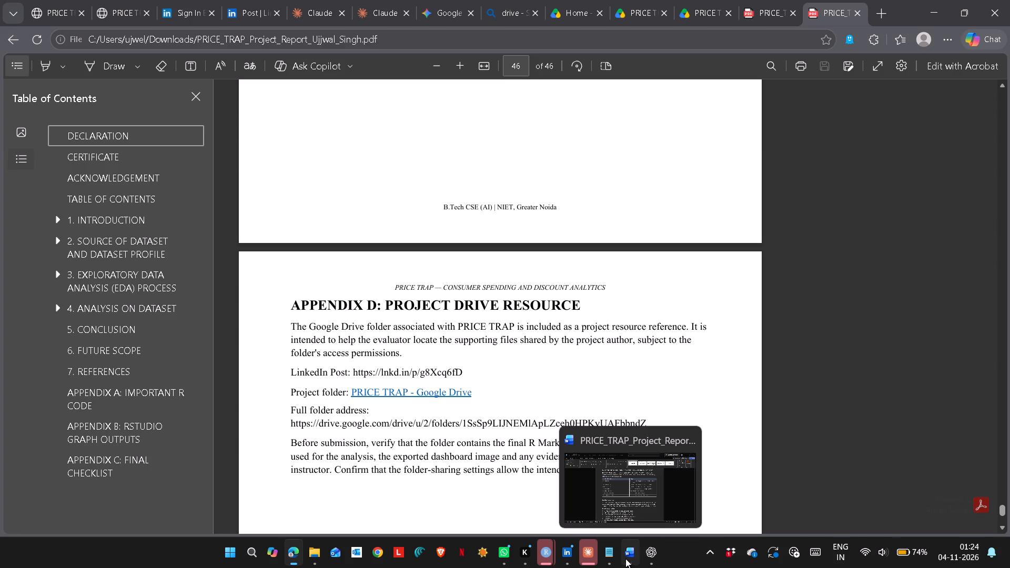
Switch back to the PRICE TRAP report document in Word.
{"action": "left_click", "coordinate": [620, 508]}
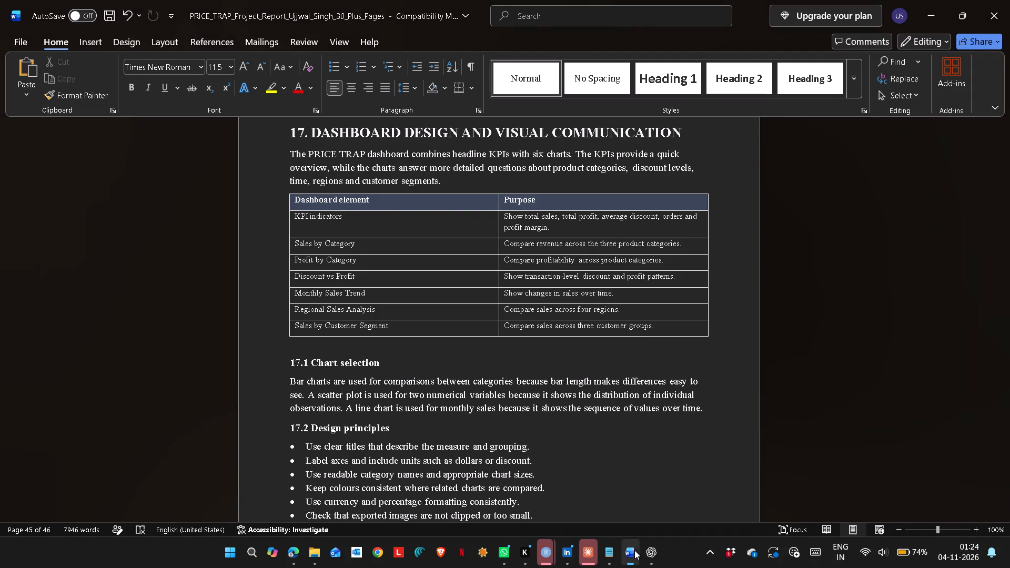
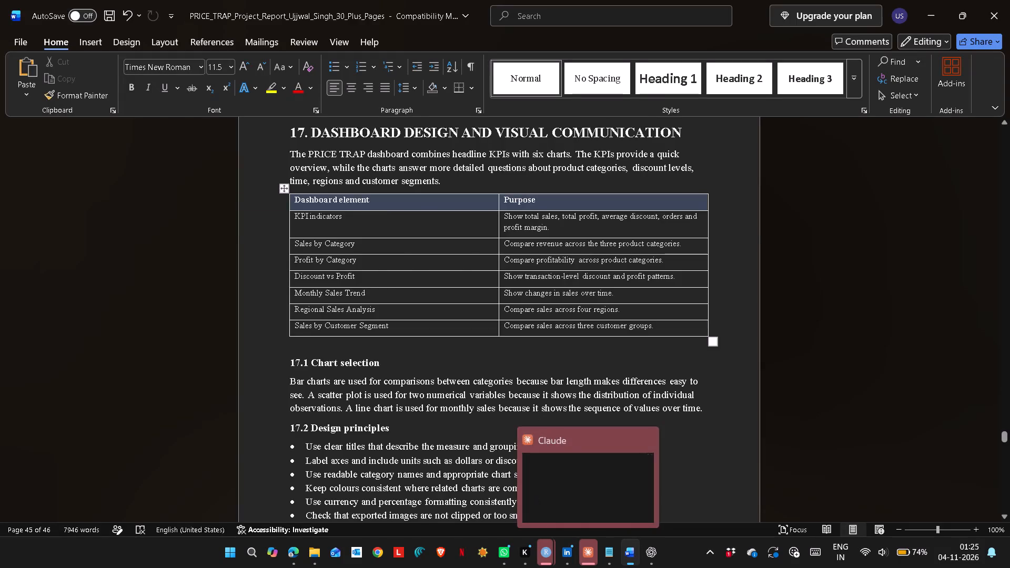
Start inserting a picture on the Signature line of the student declaration on page 2 of the report.
{"action": "scroll", "coordinate": [575, 193], "scroll_direction": "up", "scroll_amount": 5}
{"action": "left_click", "coordinate": [885, 359]}
{"action": "left_click_drag", "start_coordinate": [1007, 434], "coordinate": [1001, 413]}
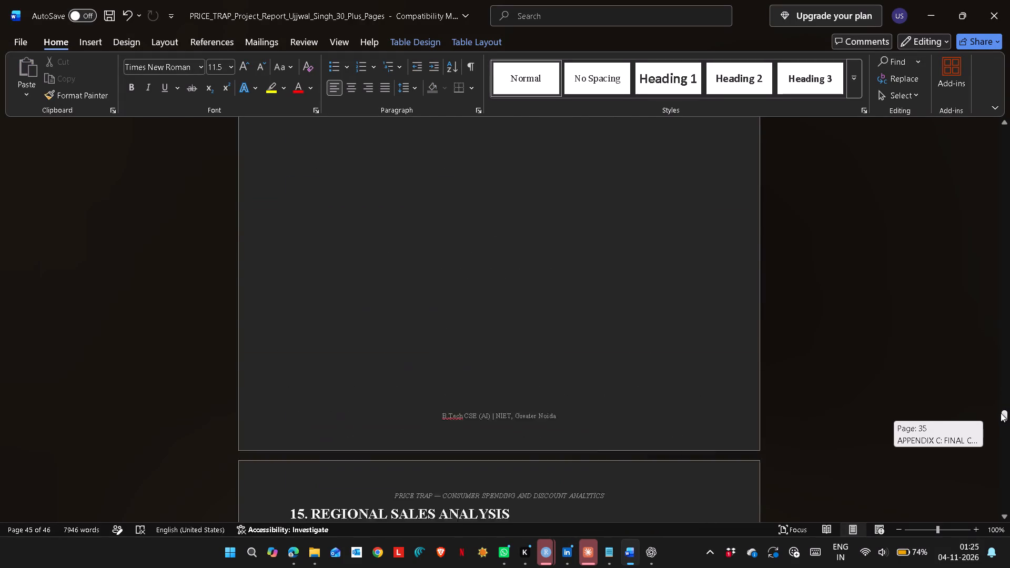
{"action": "left_click_drag", "start_coordinate": [1001, 413], "coordinate": [986, 282]}
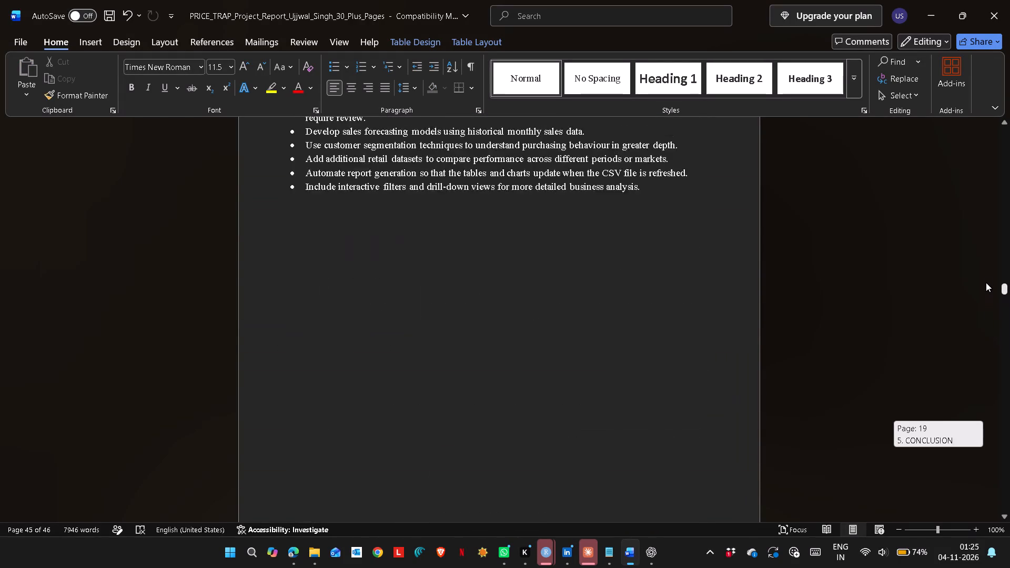
{"action": "left_click_drag", "start_coordinate": [986, 282], "coordinate": [985, 220]}
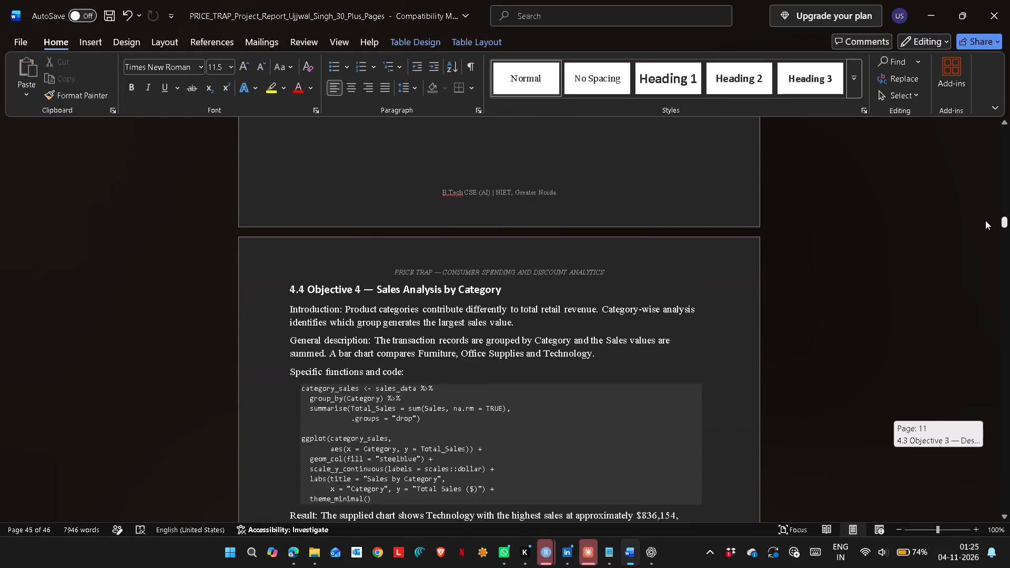
{"action": "left_click_drag", "start_coordinate": [985, 220], "coordinate": [986, 173]}
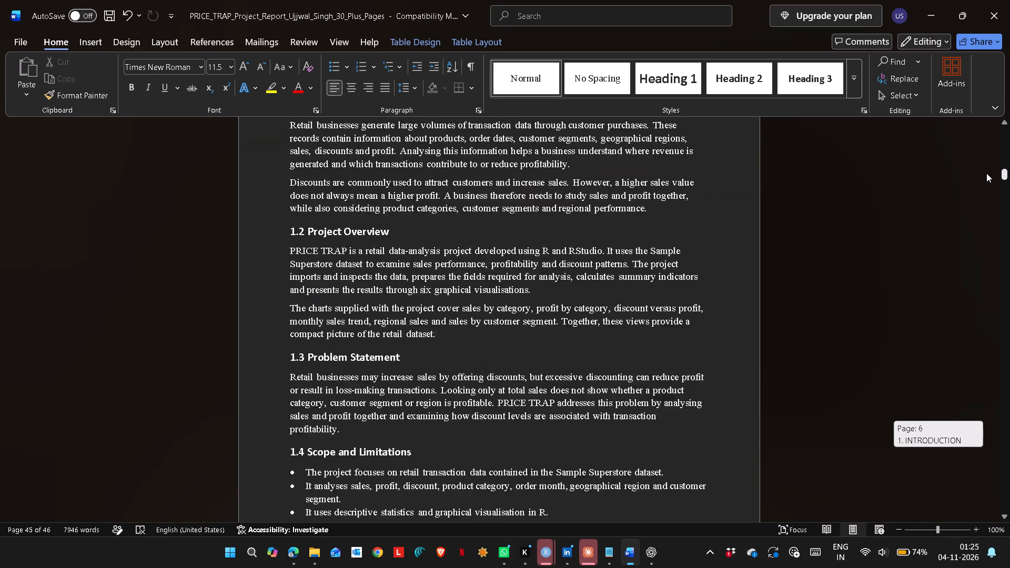
{"action": "left_click_drag", "start_coordinate": [986, 173], "coordinate": [985, 124]}
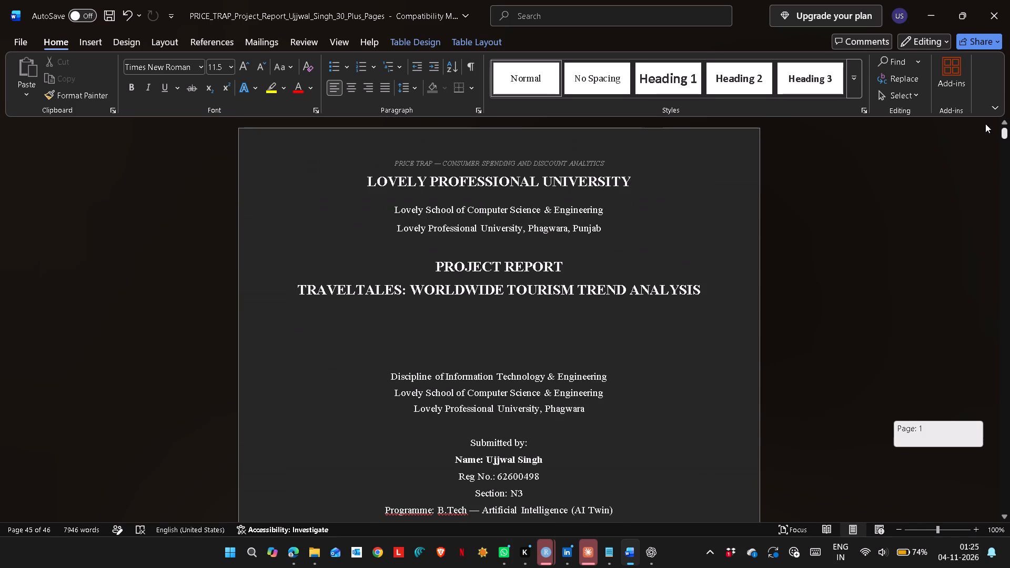
{"action": "left_click_drag", "start_coordinate": [985, 124], "coordinate": [984, 118]}
{"action": "scroll", "coordinate": [766, 409], "scroll_direction": "down", "scroll_amount": 20}
{"action": "scroll", "coordinate": [766, 409], "scroll_direction": "down", "scroll_amount": 1}
{"action": "scroll", "coordinate": [696, 415], "scroll_direction": "down", "scroll_amount": 5}
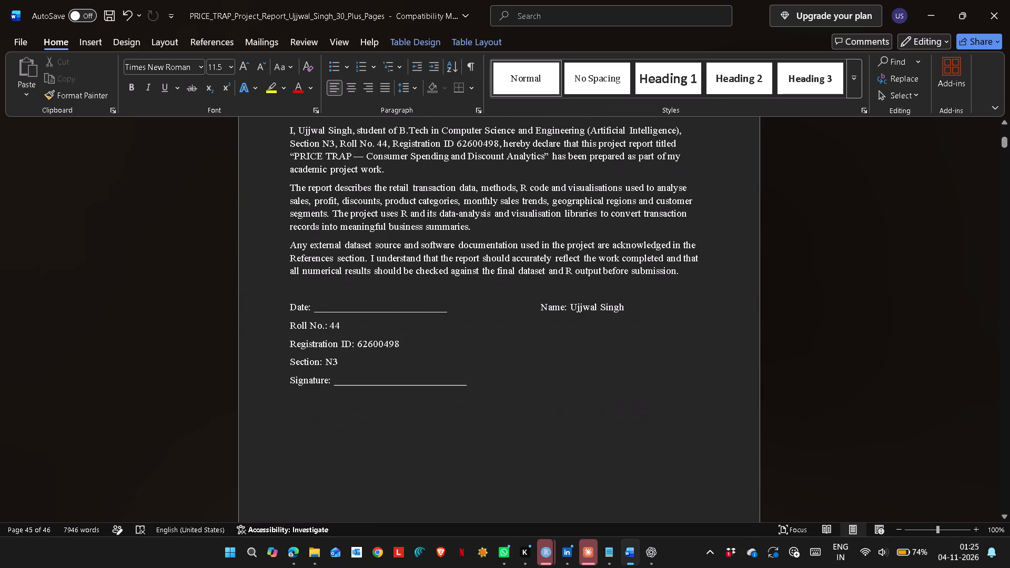
{"action": "left_click", "coordinate": [360, 378]}
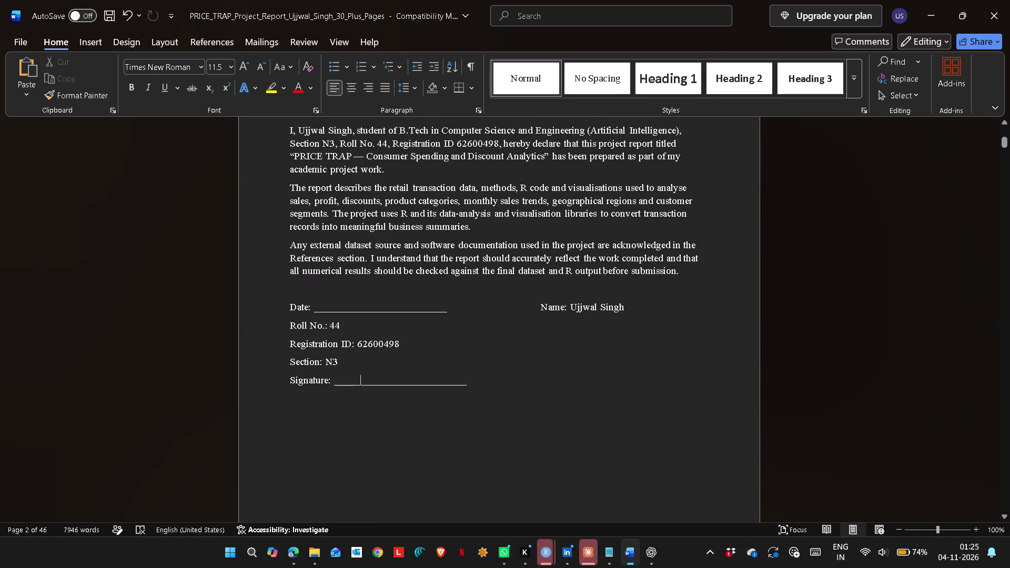
{"action": "left_click", "coordinate": [89, 38]}
{"action": "left_click", "coordinate": [146, 86]}
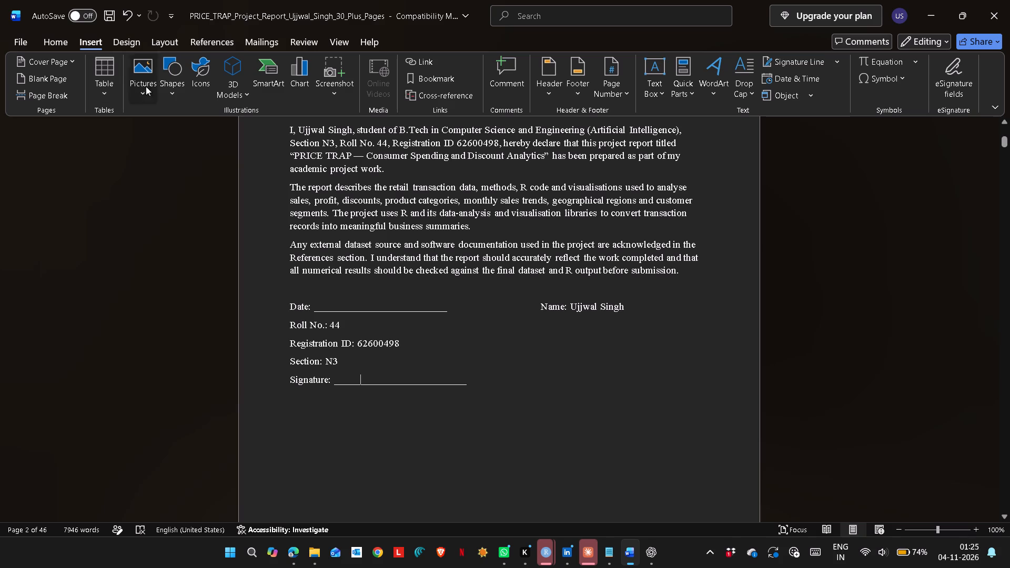
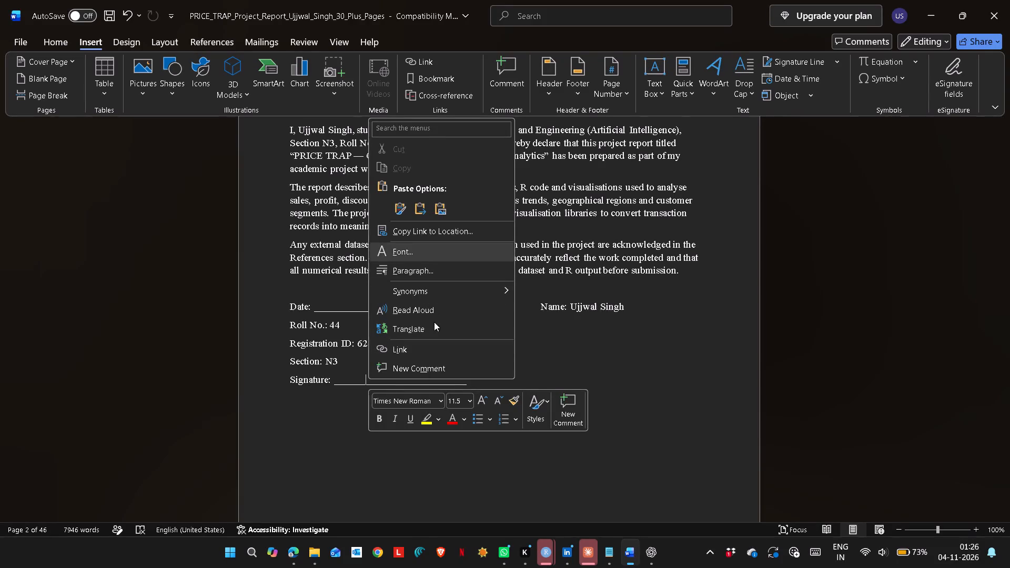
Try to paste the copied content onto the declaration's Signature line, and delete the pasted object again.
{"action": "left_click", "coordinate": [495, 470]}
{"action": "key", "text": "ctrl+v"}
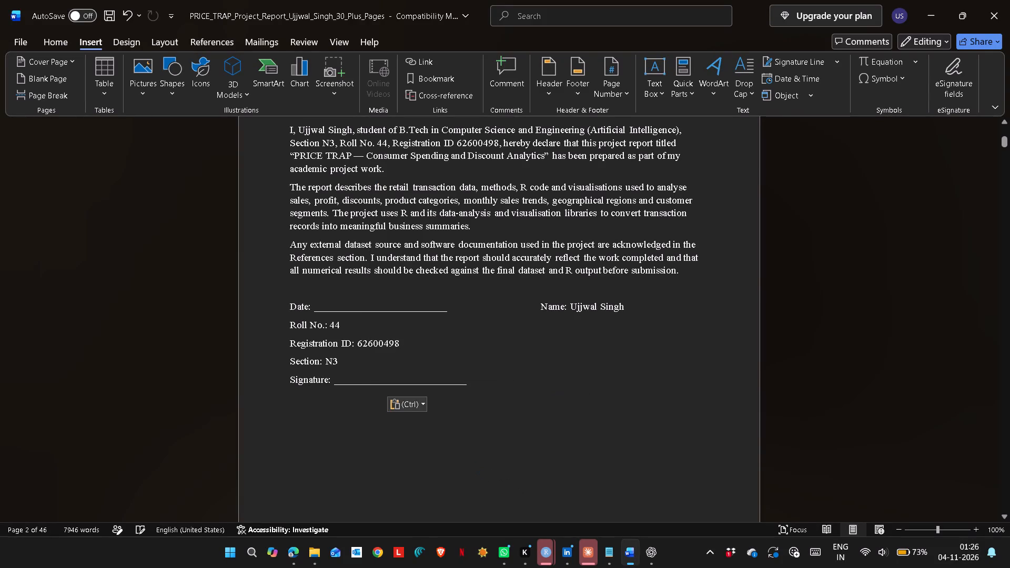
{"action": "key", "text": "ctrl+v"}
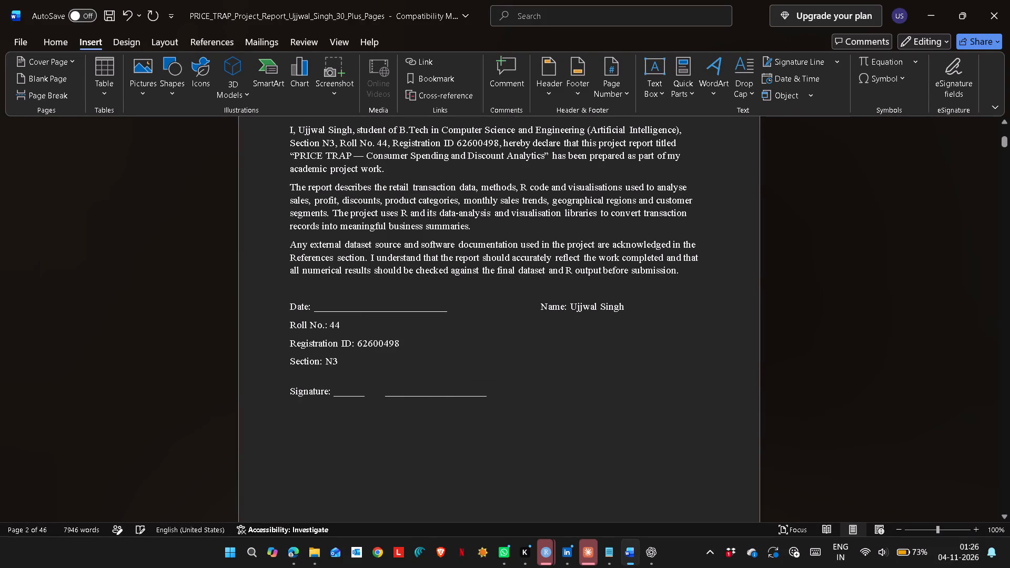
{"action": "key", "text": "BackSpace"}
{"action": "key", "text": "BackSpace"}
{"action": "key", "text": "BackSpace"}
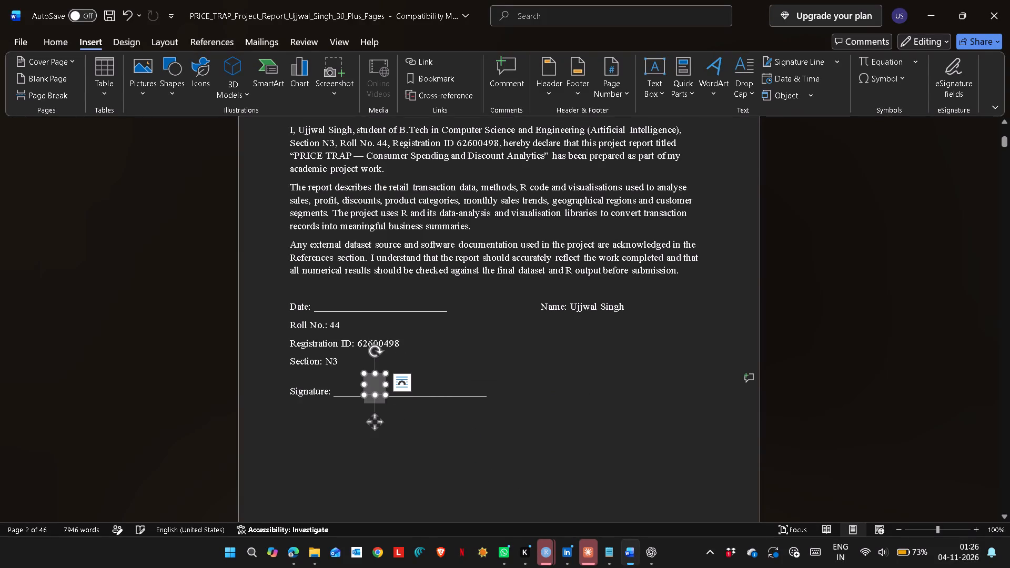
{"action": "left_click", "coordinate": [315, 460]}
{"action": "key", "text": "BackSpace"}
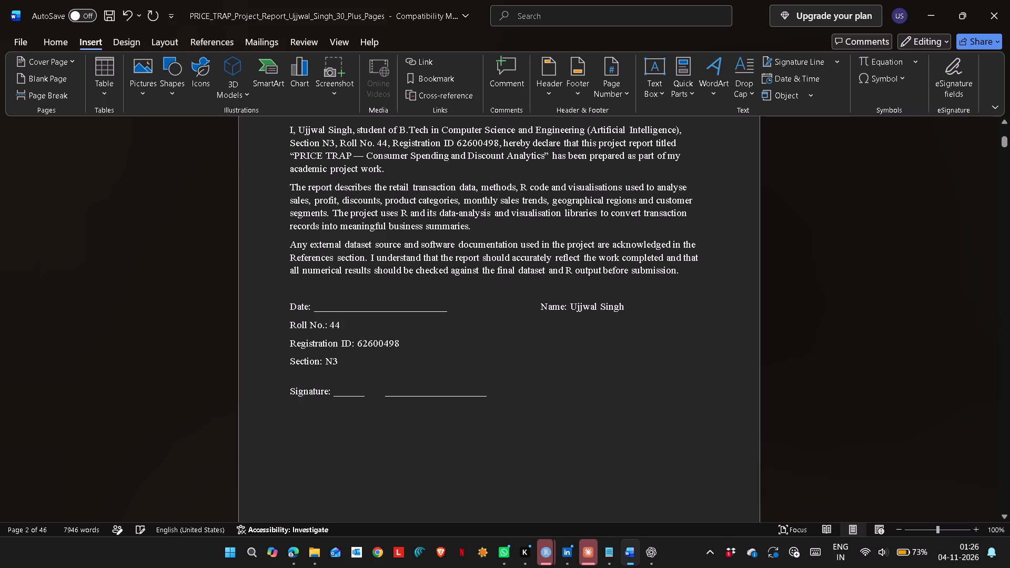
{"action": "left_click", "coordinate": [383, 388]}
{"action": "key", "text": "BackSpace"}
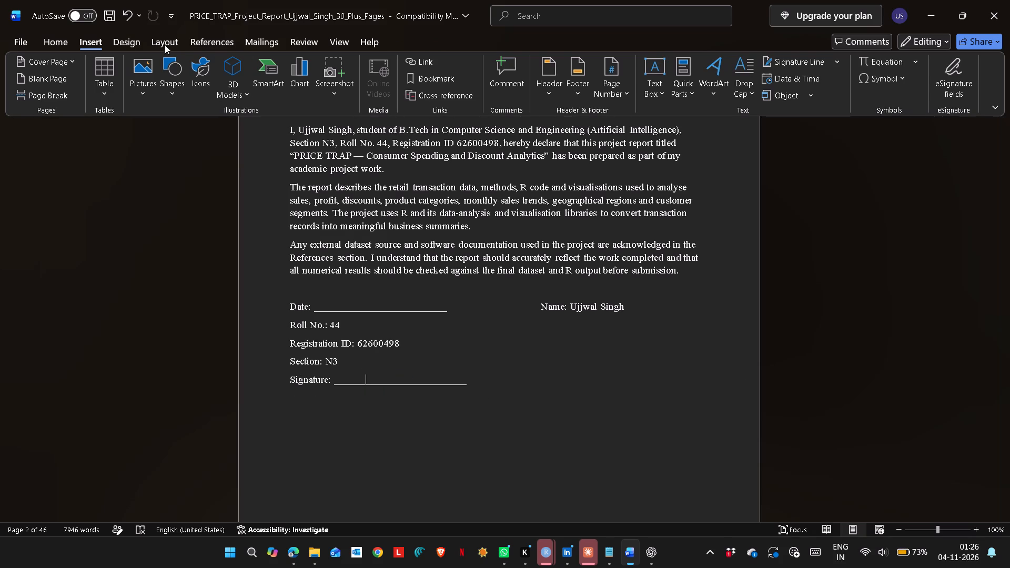
Insert the picture file "sign" from the Downloads folder on this device into the declaration's Signature line.
{"action": "left_click", "coordinate": [130, 85]}
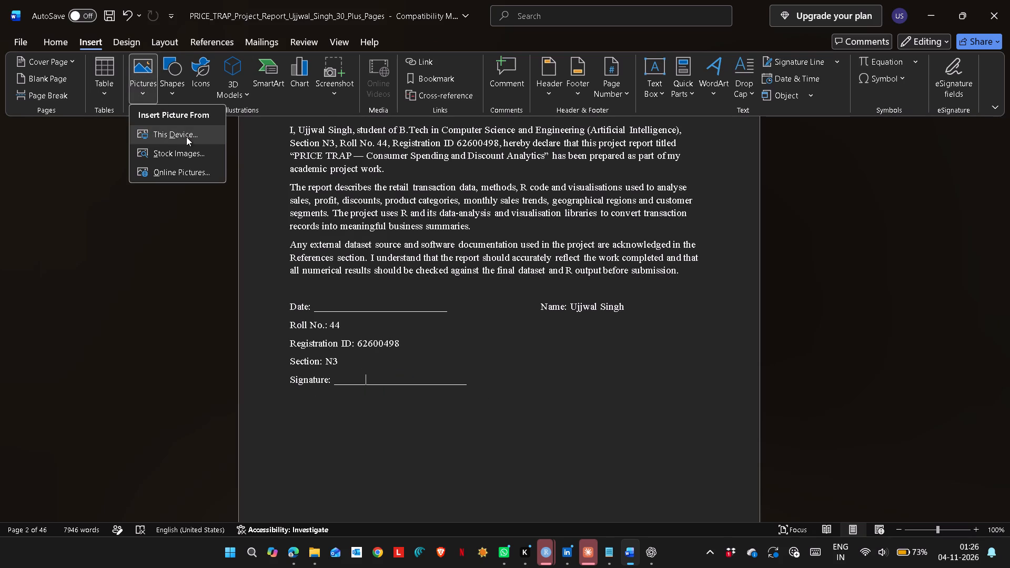
{"action": "left_click", "coordinate": [186, 137]}
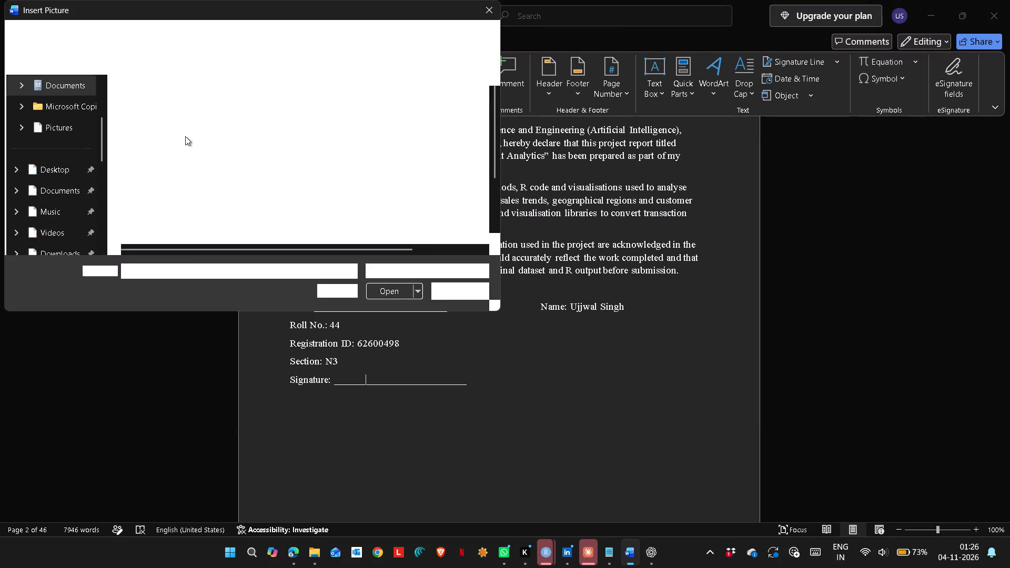
{"action": "scroll", "coordinate": [156, 180], "scroll_direction": "down", "scroll_amount": 2}
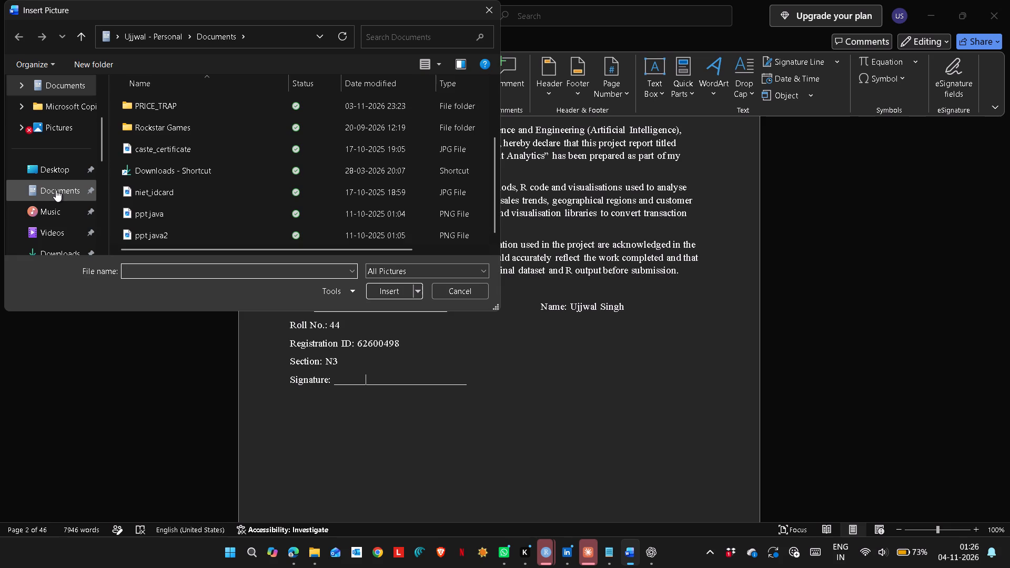
{"action": "left_click", "coordinate": [56, 250]}
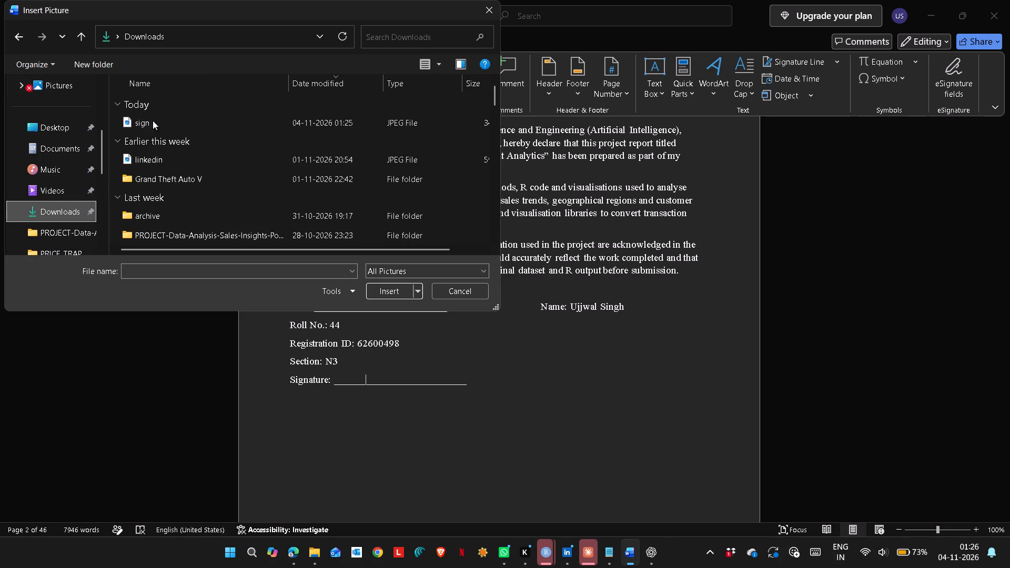
{"action": "left_click", "coordinate": [157, 118]}
{"action": "left_click", "coordinate": [388, 298]}
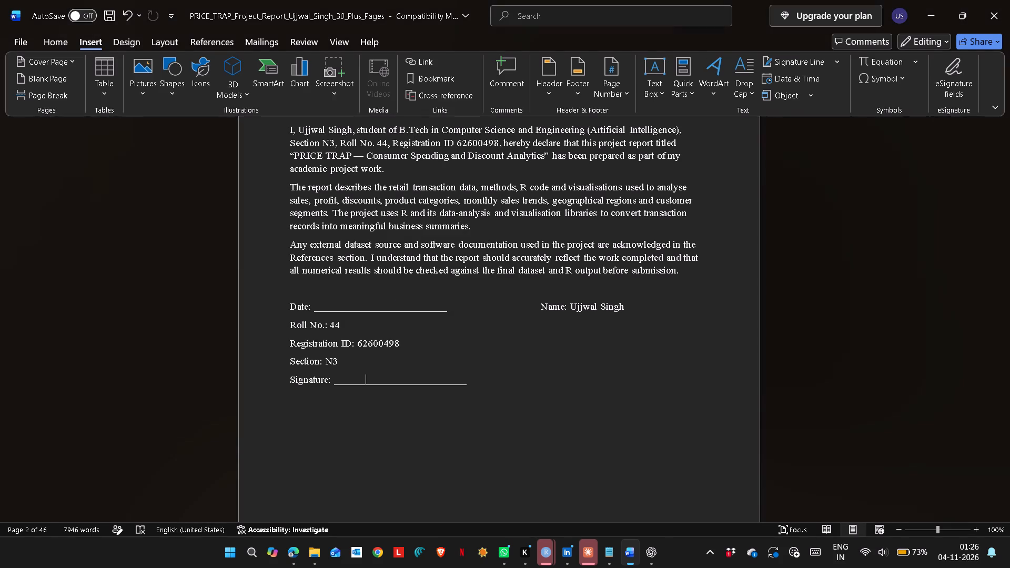
Scale the inserted signature picture down proportionally to roughly three text lines in height.
{"action": "scroll", "coordinate": [554, 440], "scroll_direction": "down", "scroll_amount": 1}
{"action": "left_click_drag", "start_coordinate": [706, 504], "coordinate": [417, 316]}
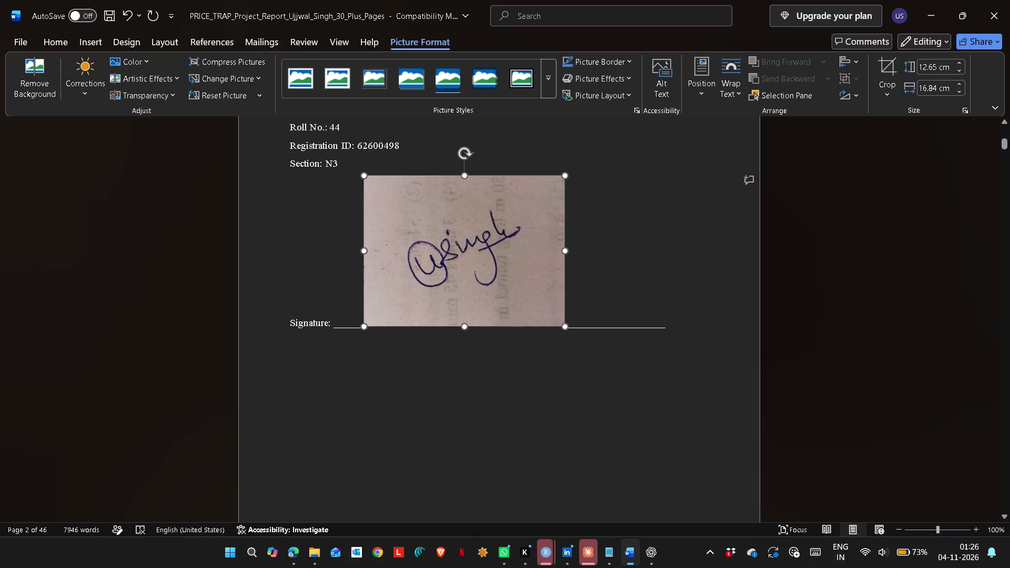
{"action": "left_click_drag", "start_coordinate": [417, 316], "coordinate": [357, 238]}
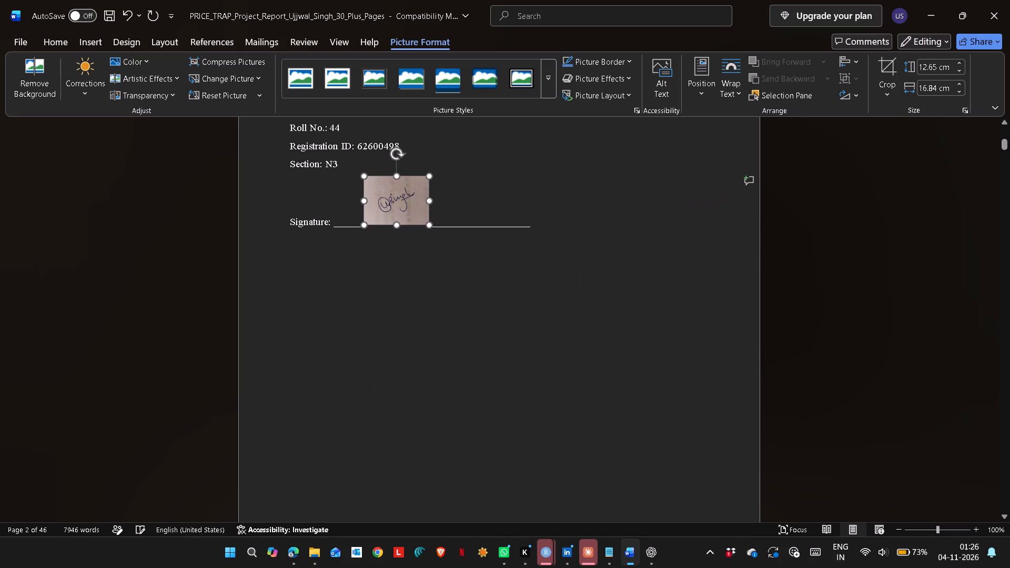
{"action": "left_click", "coordinate": [483, 323]}
{"action": "scroll", "coordinate": [436, 330], "scroll_direction": "up", "scroll_amount": 3}
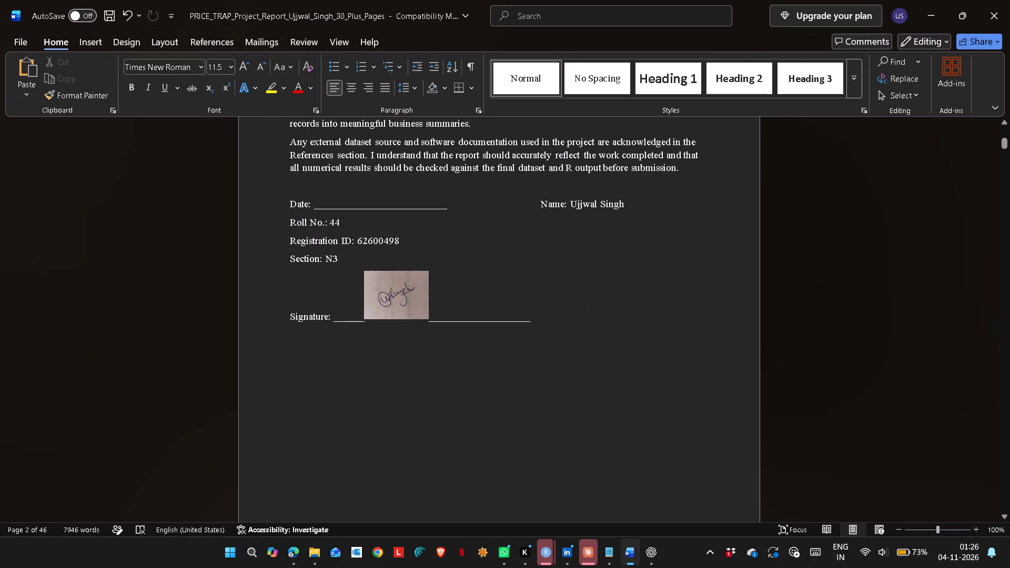
Move the Name entry from beside the Date blank to its own line above Date, with an empty line before it.
{"action": "left_click_drag", "start_coordinate": [287, 200], "coordinate": [385, 262]}
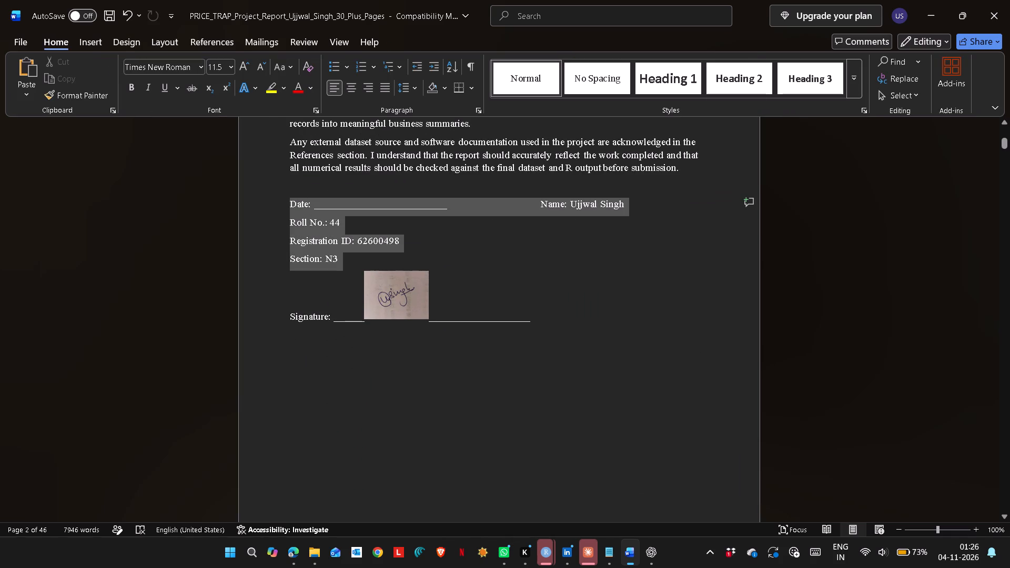
{"action": "left_click_drag", "start_coordinate": [385, 262], "coordinate": [385, 263]}
{"action": "left_click", "coordinate": [491, 280]}
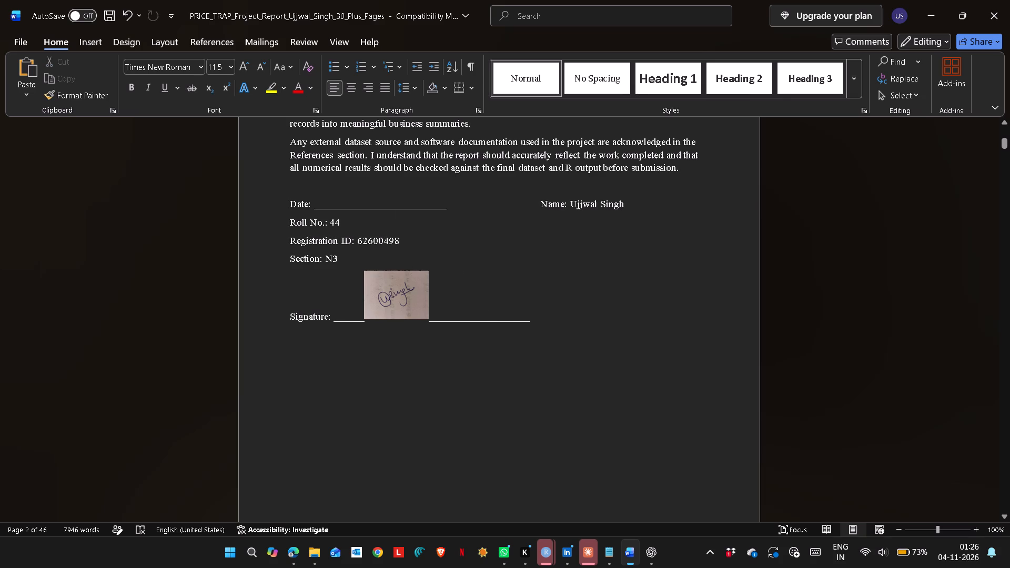
{"action": "left_click", "coordinate": [293, 192]}
{"action": "left_click_drag", "start_coordinate": [648, 211], "coordinate": [541, 206]}
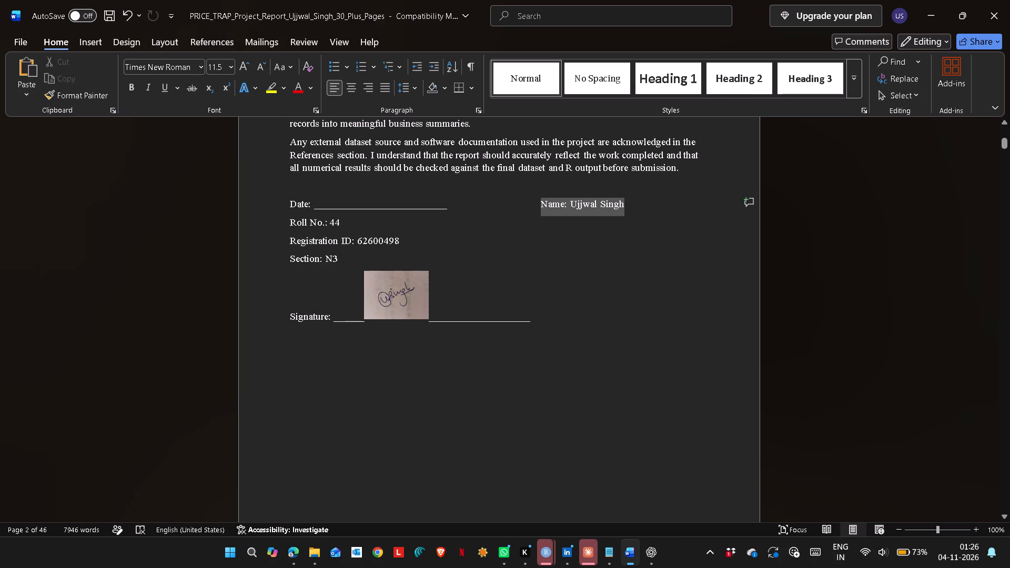
{"action": "key", "text": "ctrl+x"}
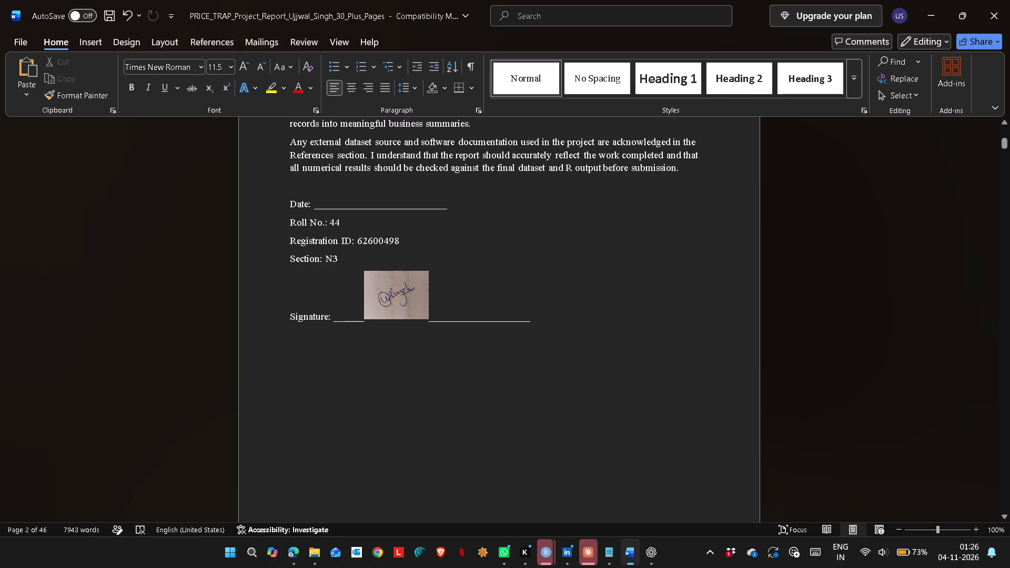
{"action": "left_click", "coordinate": [301, 187]}
{"action": "key", "text": "ctrl+v"}
{"action": "left_click", "coordinate": [692, 176]}
{"action": "key", "text": "Return"}
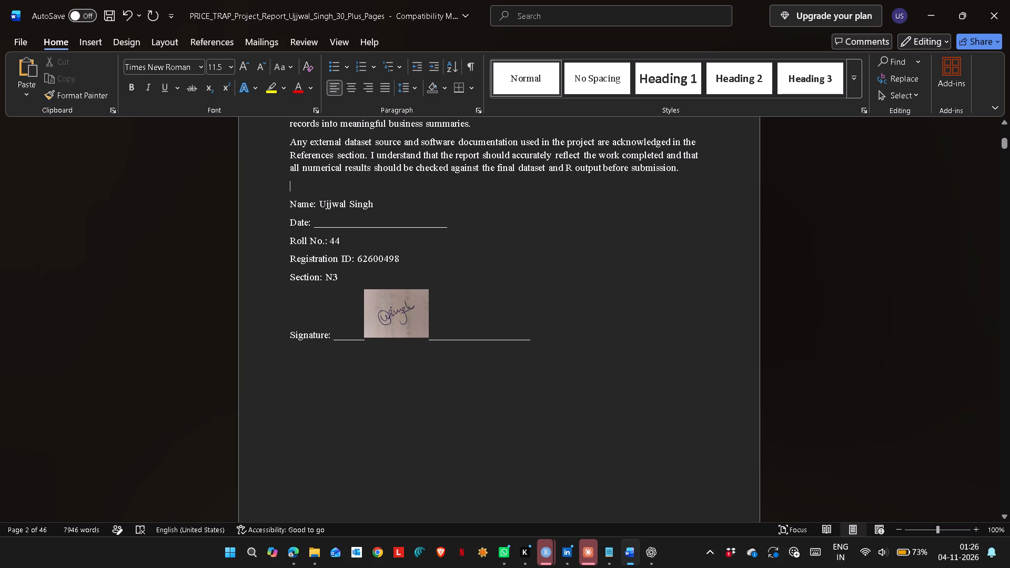
Delete the underline blank that follows the signature picture on the Signature line.
{"action": "left_click_drag", "start_coordinate": [552, 340], "coordinate": [426, 352]}
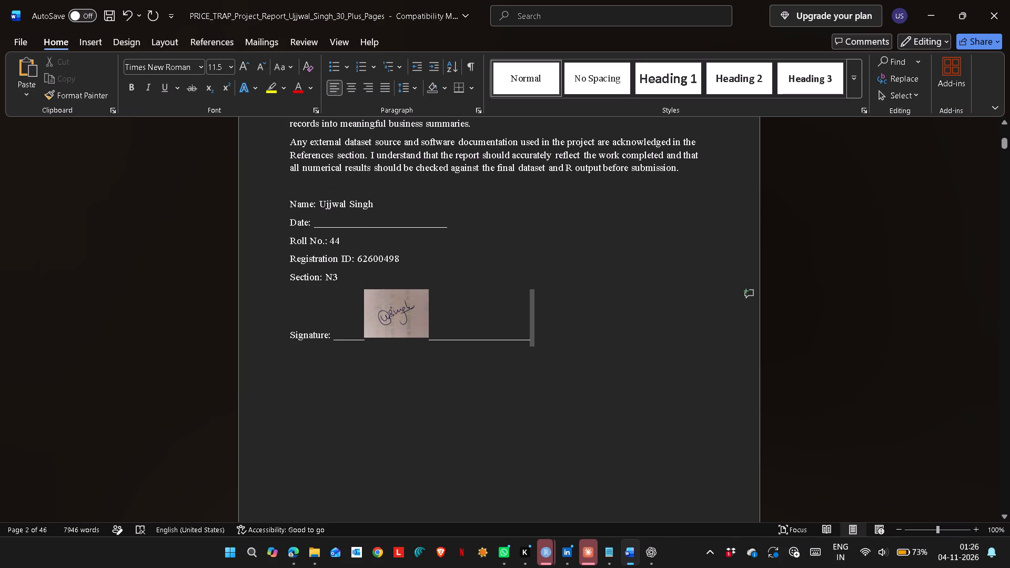
{"action": "left_click", "coordinate": [469, 360]}
{"action": "left_click_drag", "start_coordinate": [568, 331], "coordinate": [436, 340]}
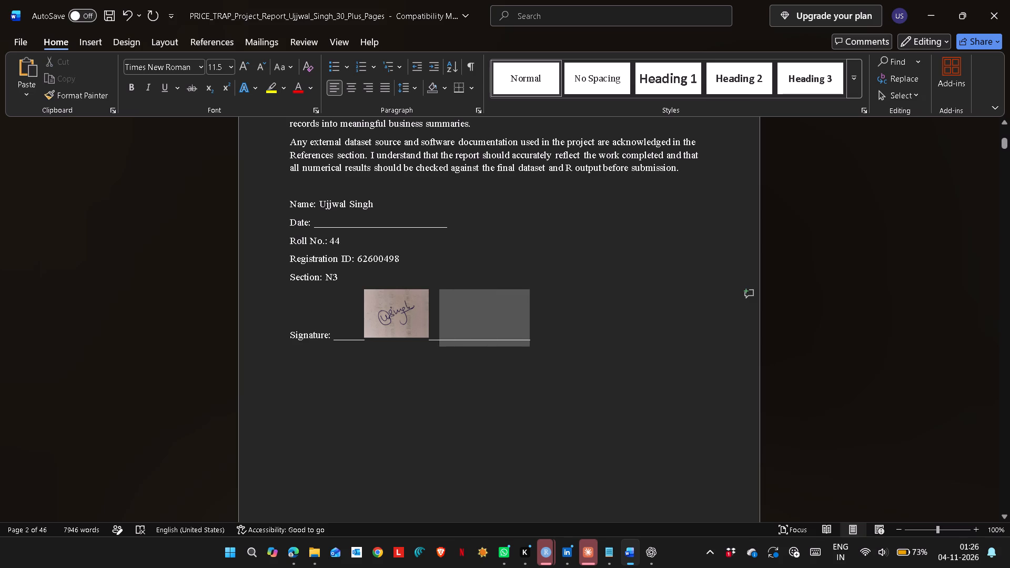
{"action": "left_click_drag", "start_coordinate": [436, 340], "coordinate": [429, 340]}
{"action": "key", "text": "BackSpace"}
{"action": "key", "text": "BackSpace"}
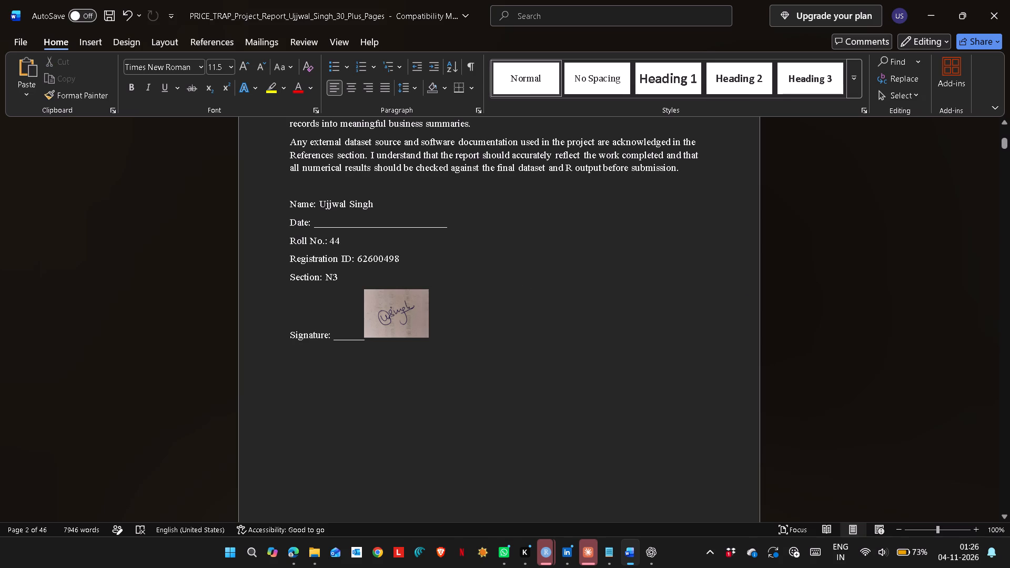
Delete the short underline between the "Signature:" label and the signature picture, keeping the picture.
{"action": "left_click", "coordinate": [367, 346]}
{"action": "left_click_drag", "start_coordinate": [367, 345], "coordinate": [349, 343]}
{"action": "left_click", "coordinate": [364, 349]}
{"action": "left_click_drag", "start_coordinate": [365, 341], "coordinate": [332, 342]}
{"action": "key", "text": "BackSpace"}
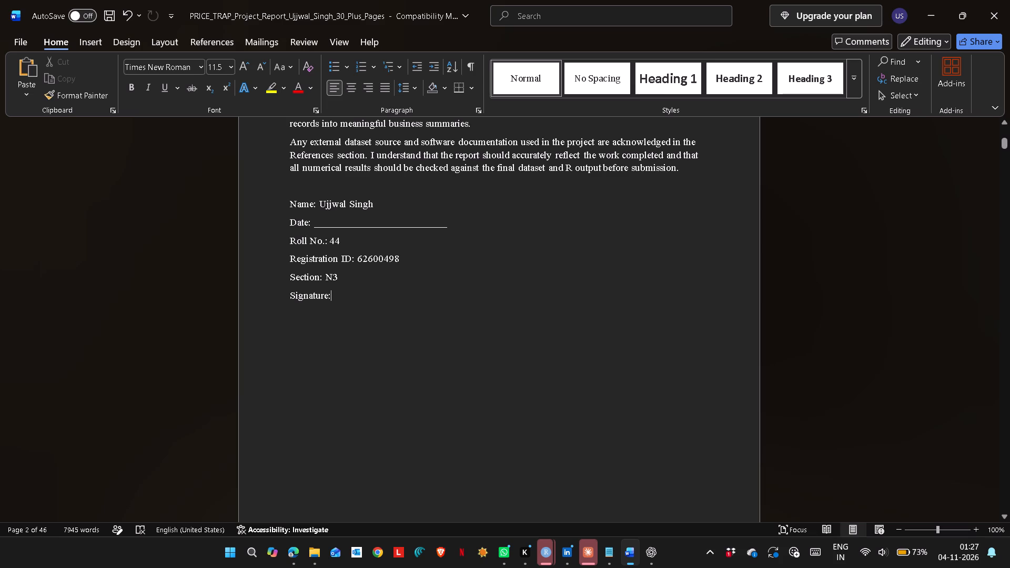
{"action": "key", "text": "ctrl+z"}
{"action": "left_click", "coordinate": [362, 347]}
{"action": "left_click_drag", "start_coordinate": [362, 341], "coordinate": [332, 344]}
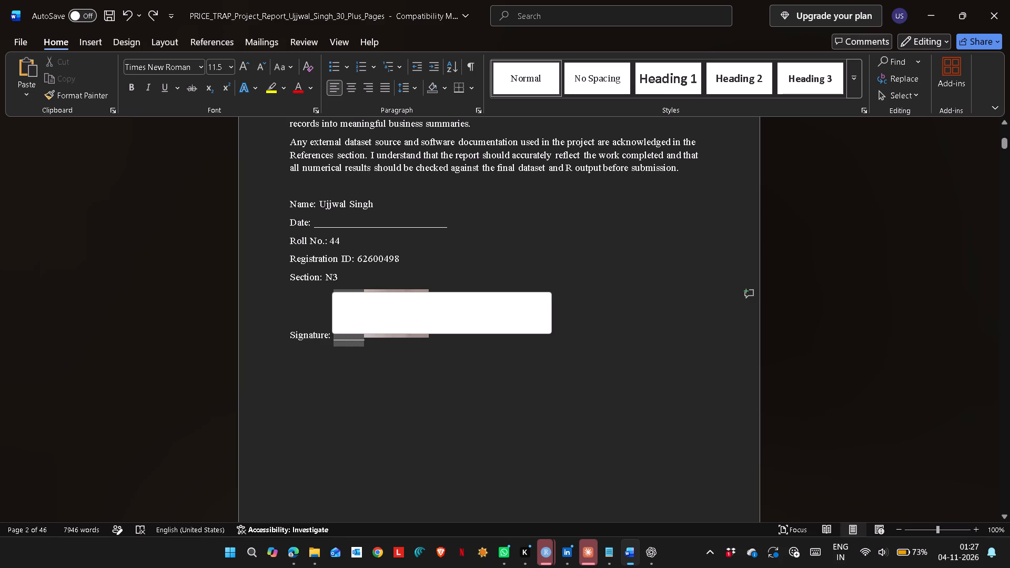
{"action": "key", "text": "BackSpace"}
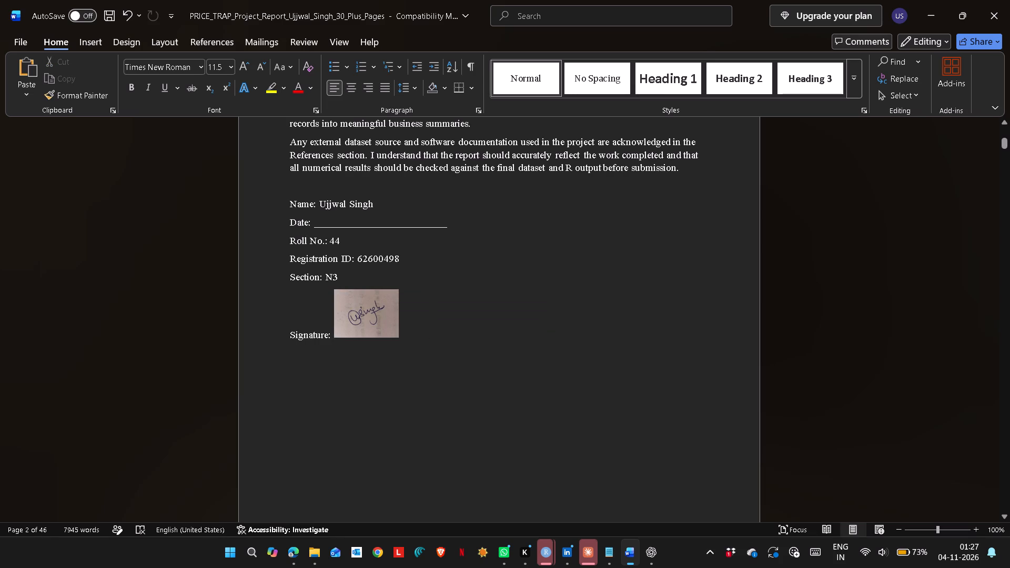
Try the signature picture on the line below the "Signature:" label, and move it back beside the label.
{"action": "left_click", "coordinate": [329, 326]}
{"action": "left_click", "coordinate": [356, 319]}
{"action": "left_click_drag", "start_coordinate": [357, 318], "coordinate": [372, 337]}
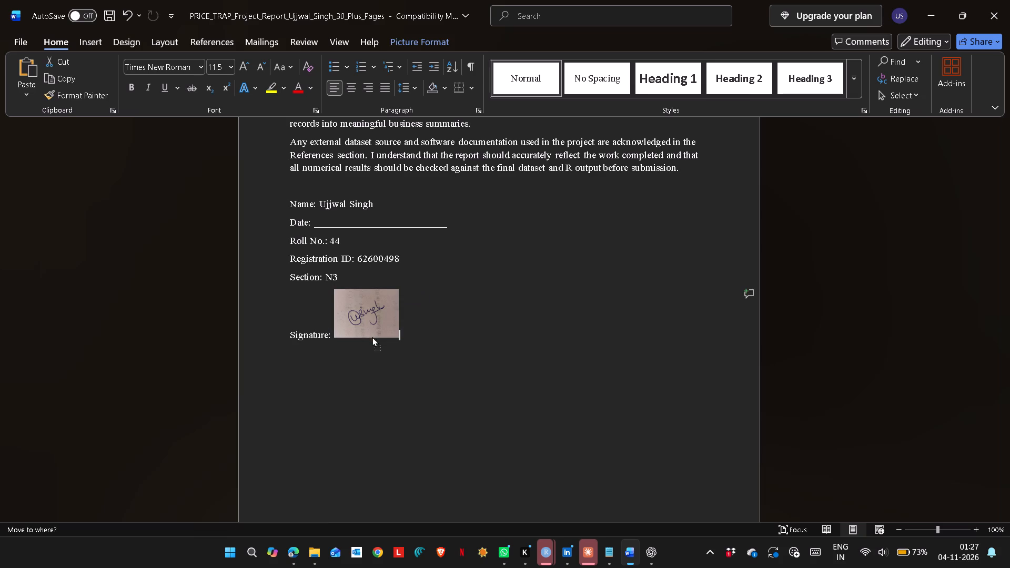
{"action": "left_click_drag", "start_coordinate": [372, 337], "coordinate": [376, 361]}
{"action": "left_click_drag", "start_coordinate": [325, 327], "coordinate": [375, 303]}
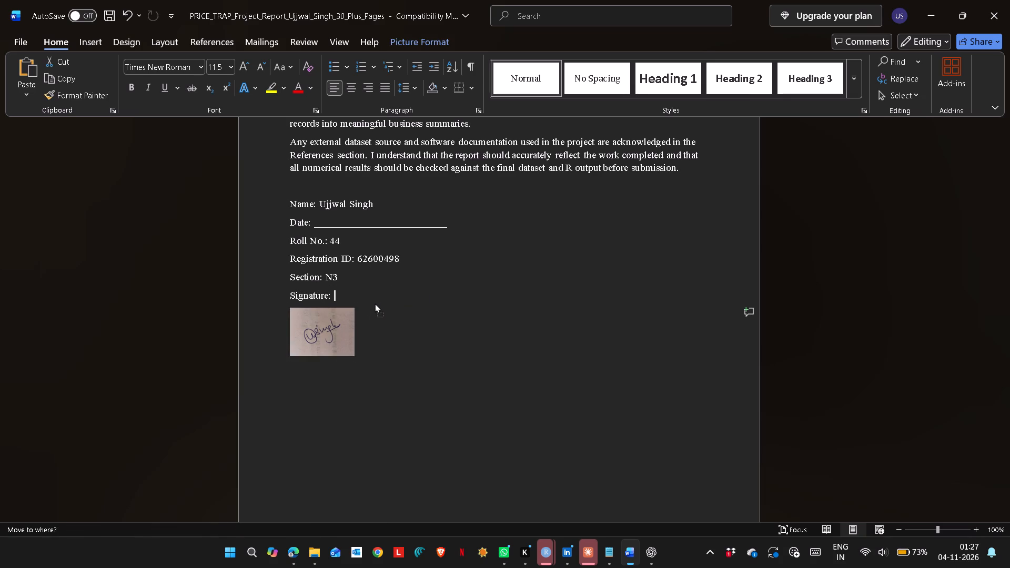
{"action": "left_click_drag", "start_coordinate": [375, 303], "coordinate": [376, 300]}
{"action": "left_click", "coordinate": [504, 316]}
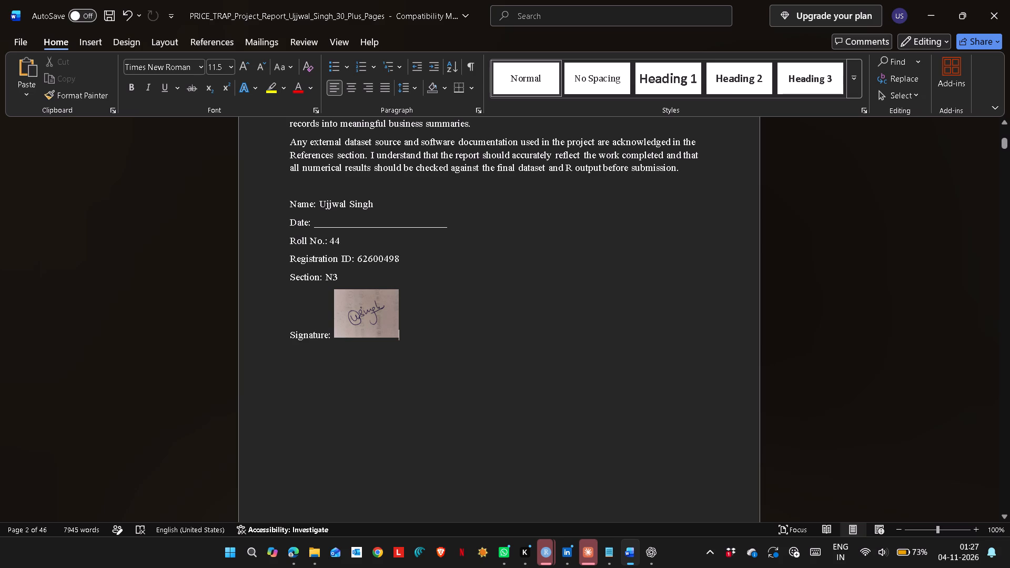
Add four spaces between the "Signature:" label and the signature picture.
{"action": "left_click", "coordinate": [331, 337]}
{"action": "key", "text": "space"}
{"action": "key", "text": "space"}
{"action": "key", "text": "space"}
{"action": "key", "text": "space"}
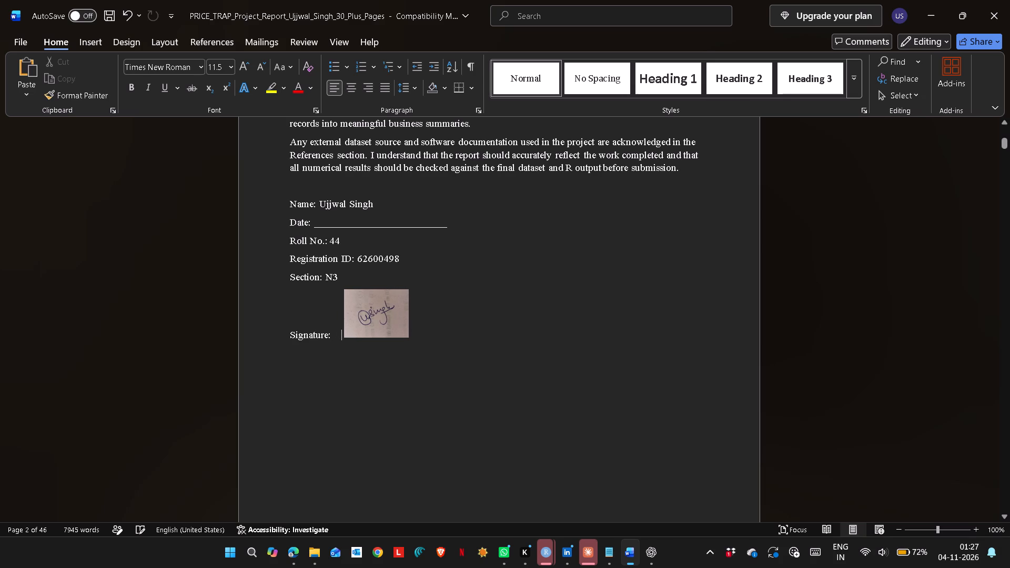
{"action": "left_click", "coordinate": [521, 301]}
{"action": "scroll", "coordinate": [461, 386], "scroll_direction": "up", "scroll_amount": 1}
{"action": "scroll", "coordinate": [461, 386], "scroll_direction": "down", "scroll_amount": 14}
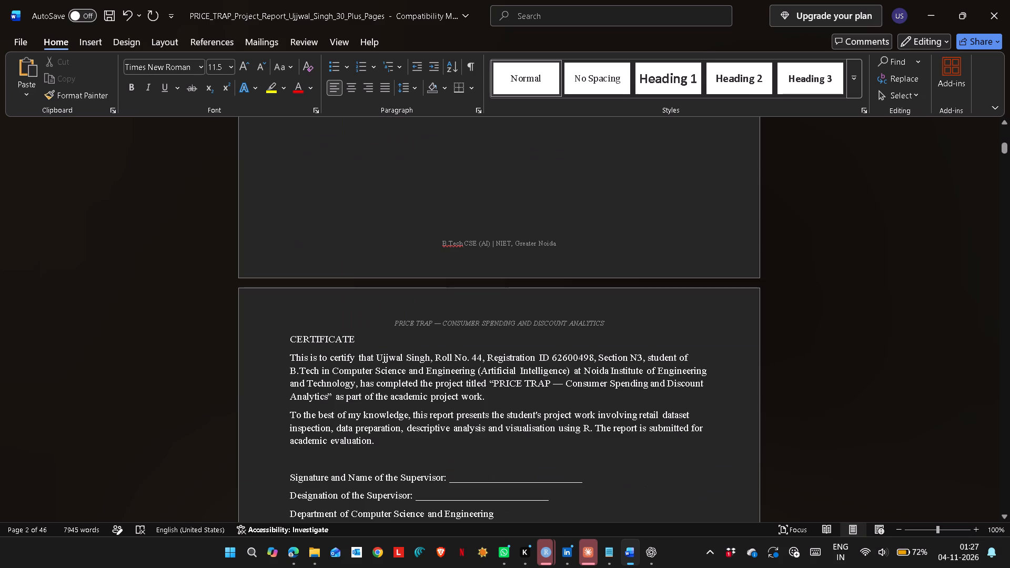
Set up saving a copy of the report in the Downloads folder with PDF as the file type.
{"action": "scroll", "coordinate": [471, 370], "scroll_direction": "down", "scroll_amount": 5}
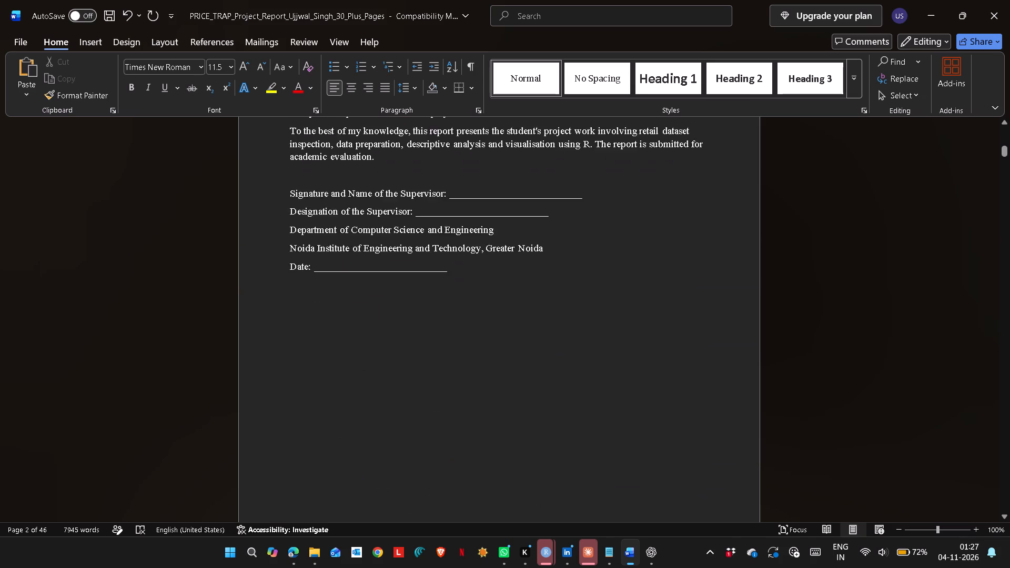
{"action": "scroll", "coordinate": [484, 403], "scroll_direction": "down", "scroll_amount": 10}
{"action": "left_click", "coordinate": [19, 35]}
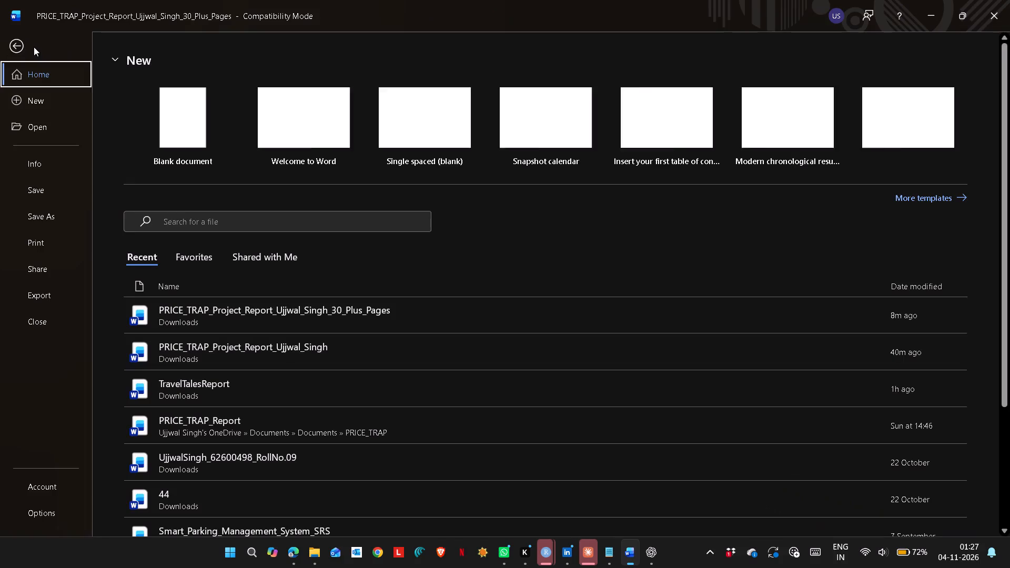
{"action": "left_click", "coordinate": [56, 214]}
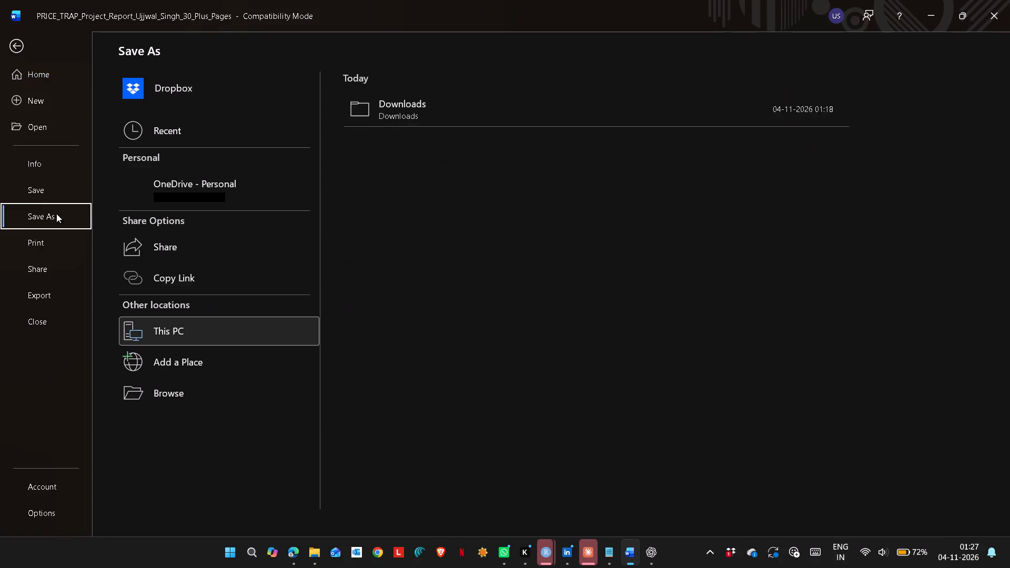
{"action": "left_click", "coordinate": [441, 166]}
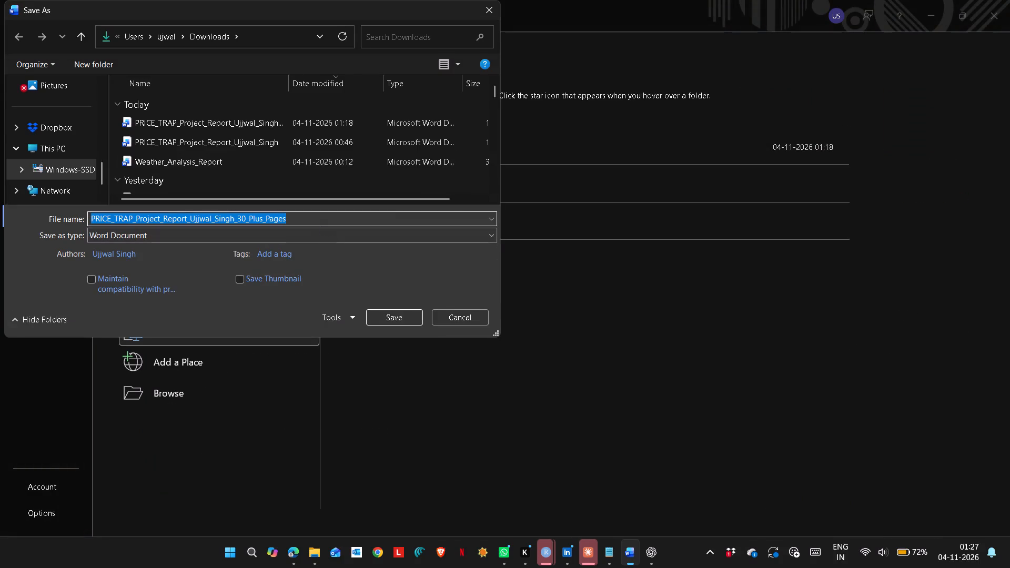
{"action": "left_click_drag", "start_coordinate": [300, 217], "coordinate": [224, 224]}
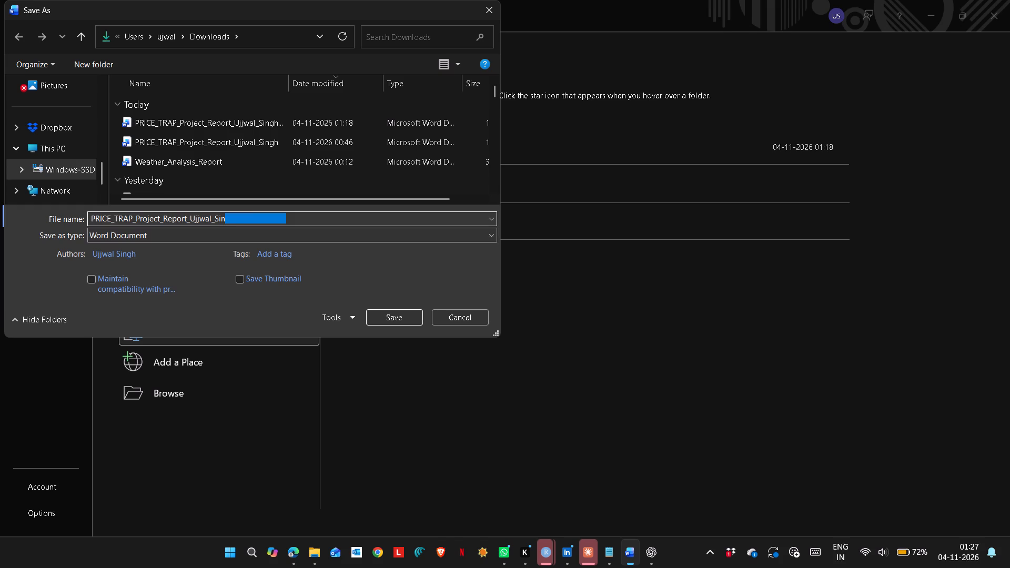
{"action": "left_click_drag", "start_coordinate": [224, 224], "coordinate": [233, 226]}
{"action": "left_click", "coordinate": [230, 236]}
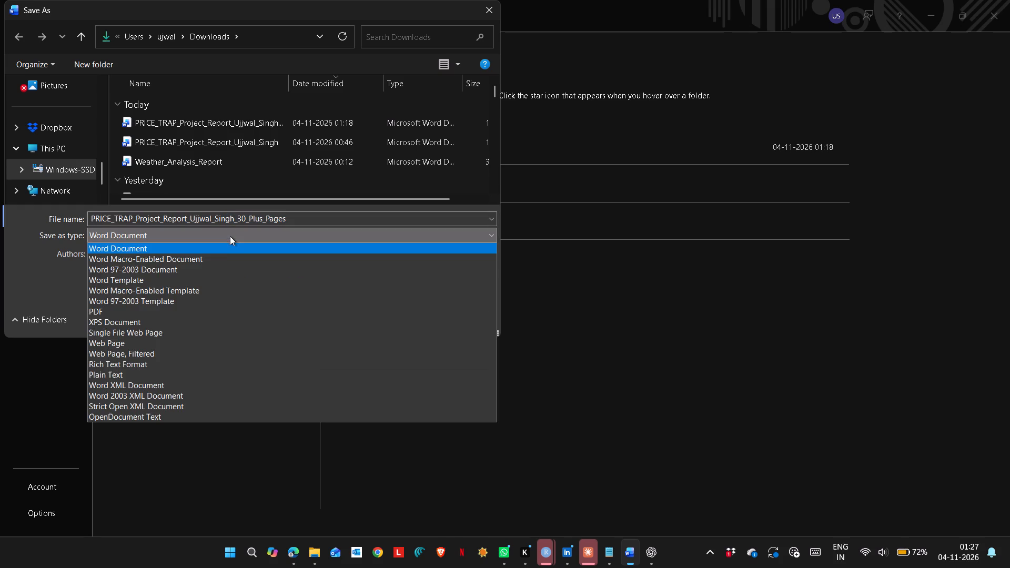
{"action": "left_click", "coordinate": [186, 311]}
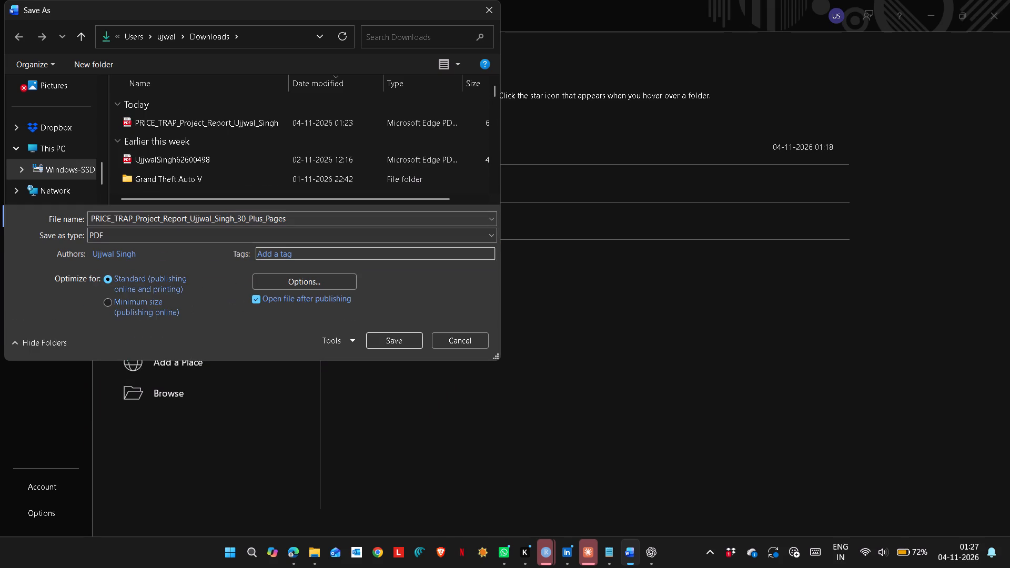
Remove the "_30_Plus_Pages" suffix from the file name and save the PDF over the existing PRICE_TRAP project report PDF.
{"action": "left_click", "coordinate": [289, 214]}
{"action": "left_click", "coordinate": [296, 217]}
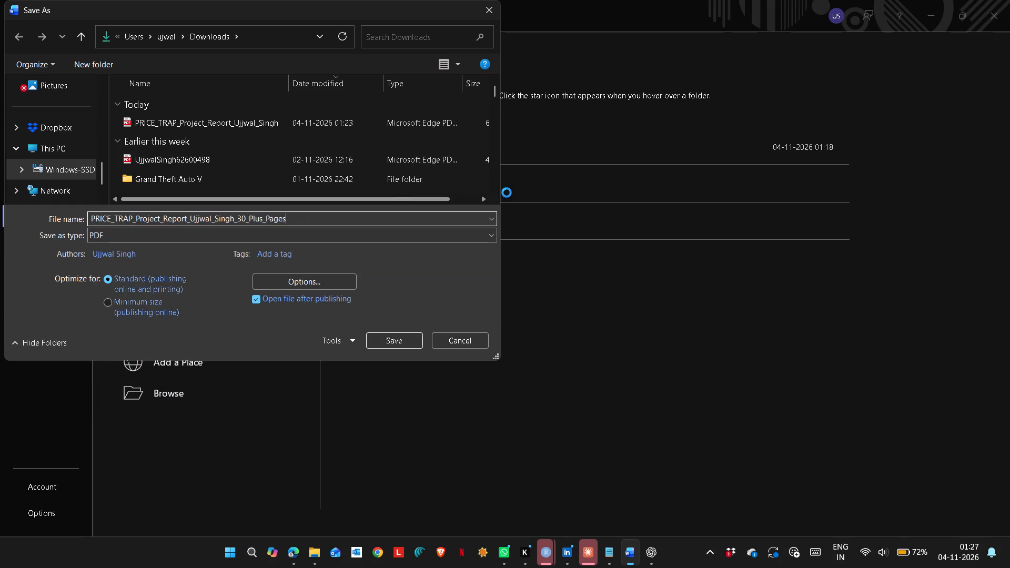
{"action": "key", "text": "BackSpace"}
{"action": "key", "text": "BackSpace"}
{"action": "key", "text": "BackSpace"}
{"action": "key", "text": "BackSpace"}
{"action": "key", "text": "BackSpace"}
{"action": "key", "text": "BackSpace"}
{"action": "key", "text": "BackSpace"}
{"action": "key", "text": "BackSpace"}
{"action": "key", "text": "BackSpace"}
{"action": "key", "text": "BackSpace"}
{"action": "key", "text": "BackSpace"}
{"action": "key", "text": "BackSpace"}
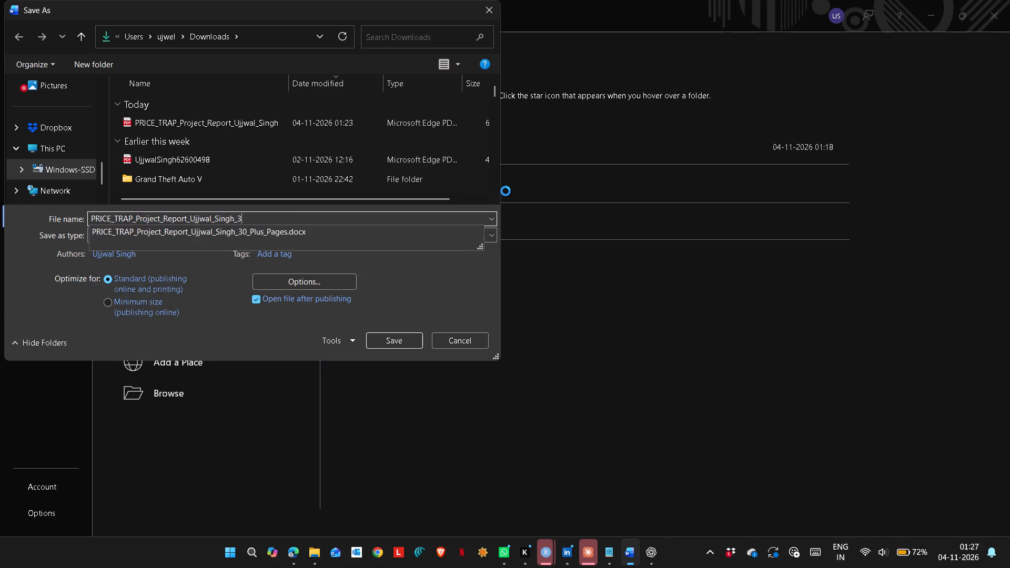
{"action": "key", "text": "BackSpace"}
{"action": "key", "text": "BackSpace"}
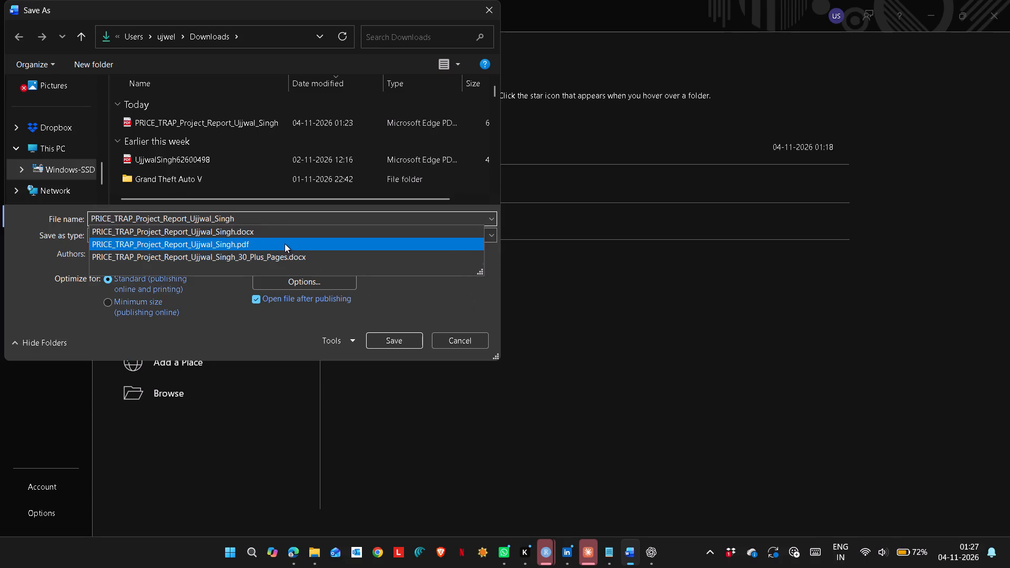
{"action": "left_click", "coordinate": [285, 244]}
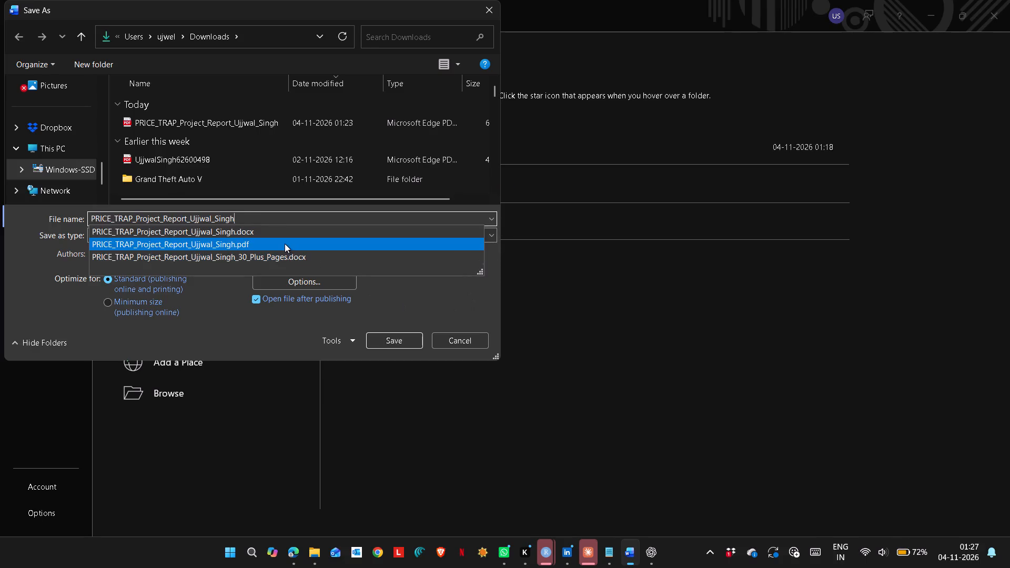
{"action": "left_click", "coordinate": [285, 244]}
{"action": "left_click", "coordinate": [396, 340]}
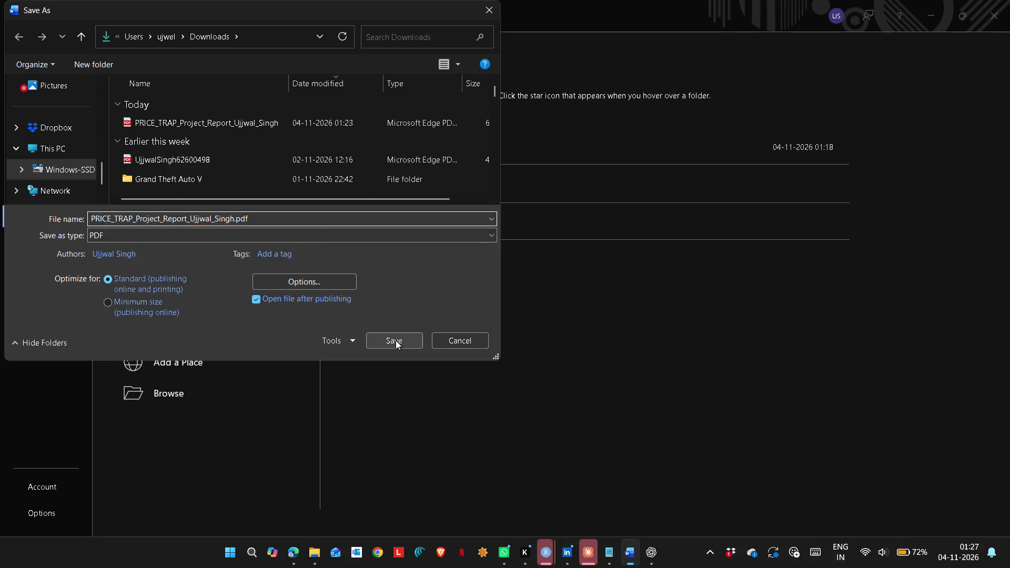
{"action": "left_click", "coordinate": [296, 222]}
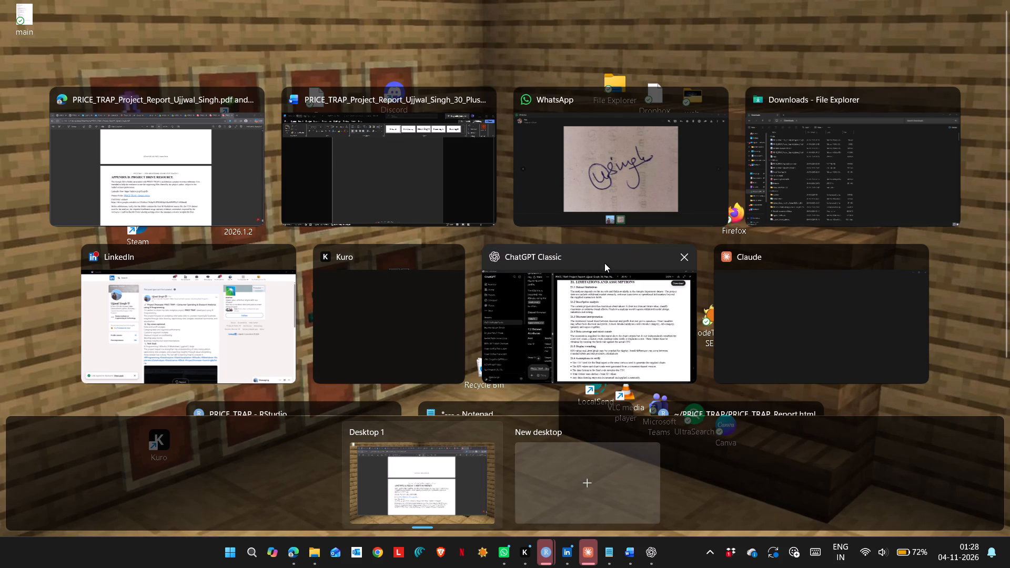
Switch to the PRICE_TRAP project in RStudio and look through the stored plots.
{"action": "scroll", "coordinate": [588, 311], "scroll_direction": "down", "scroll_amount": 1}
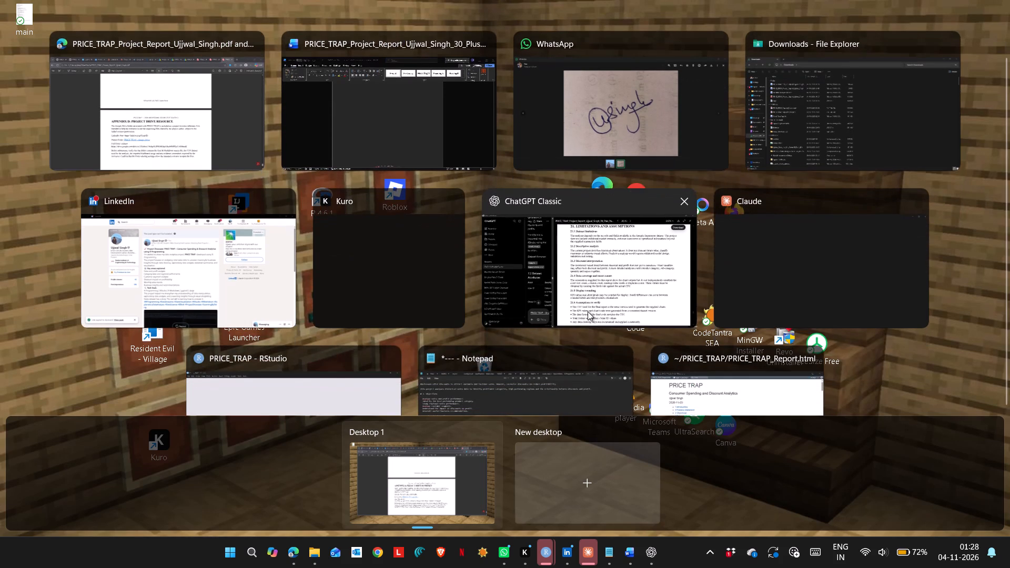
{"action": "scroll", "coordinate": [588, 311], "scroll_direction": "down", "scroll_amount": 3}
{"action": "left_click", "coordinate": [305, 392]}
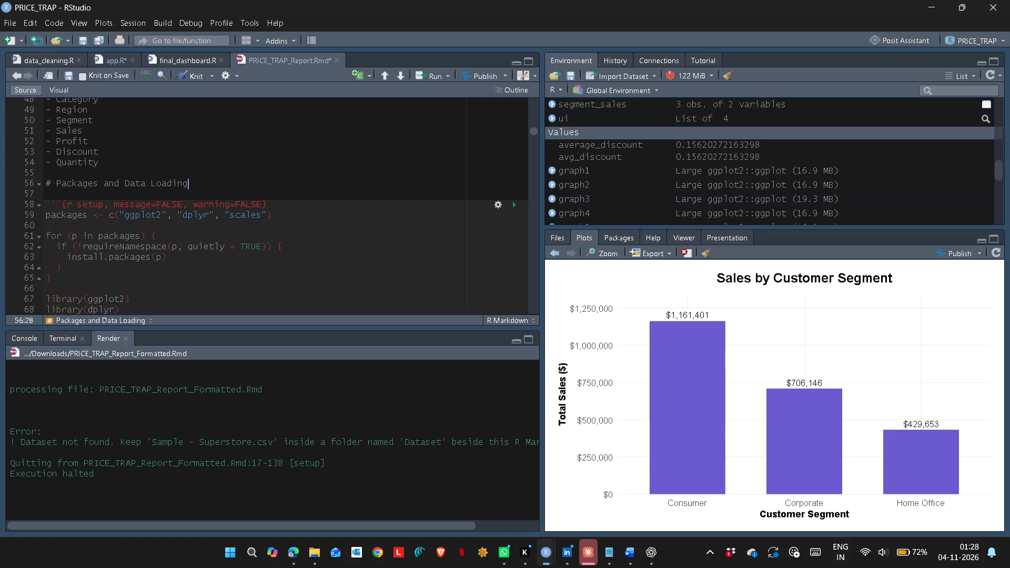
{"action": "left_click", "coordinate": [551, 253]}
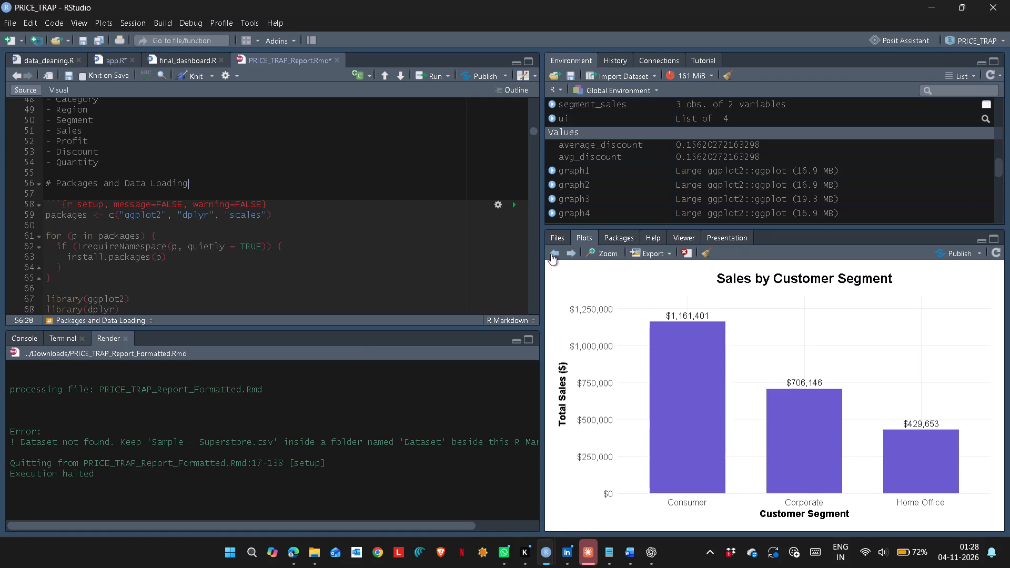
{"action": "left_click", "coordinate": [551, 253]}
{"action": "triple_click", "coordinate": [568, 255]}
{"action": "triple_click", "coordinate": [549, 252]}
{"action": "left_click", "coordinate": [549, 252]}
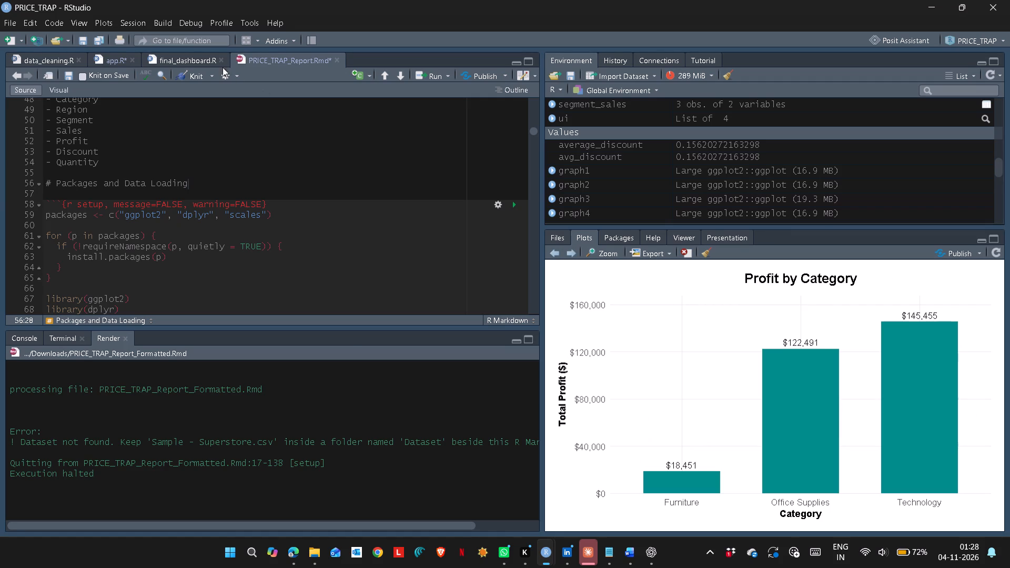
Look through the final_dashboard.R, app.R and data_cleaning.R scripts.
{"action": "left_click", "coordinate": [190, 62]}
{"action": "left_click", "coordinate": [118, 58]}
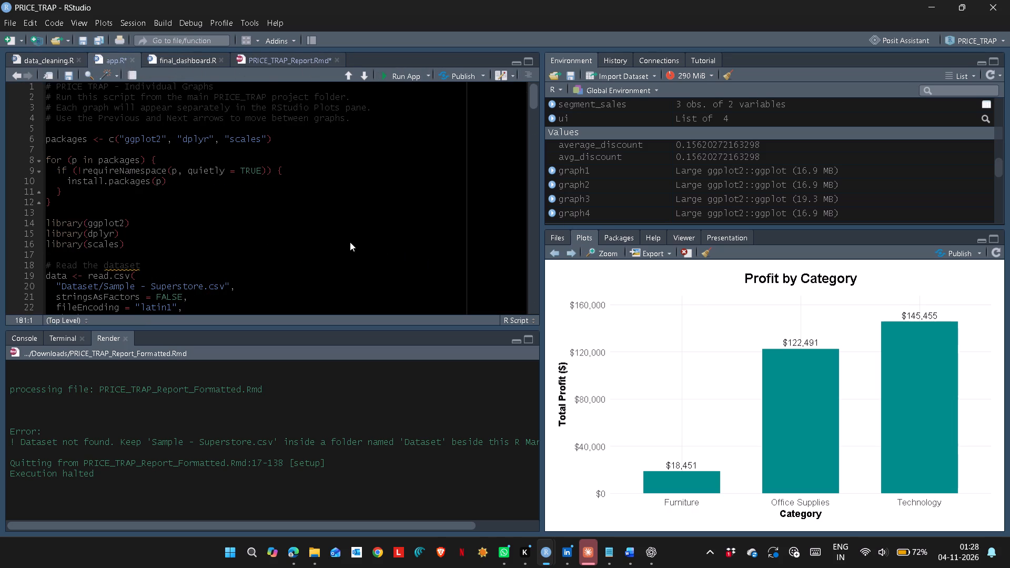
{"action": "scroll", "coordinate": [319, 219], "scroll_direction": "down", "scroll_amount": 19}
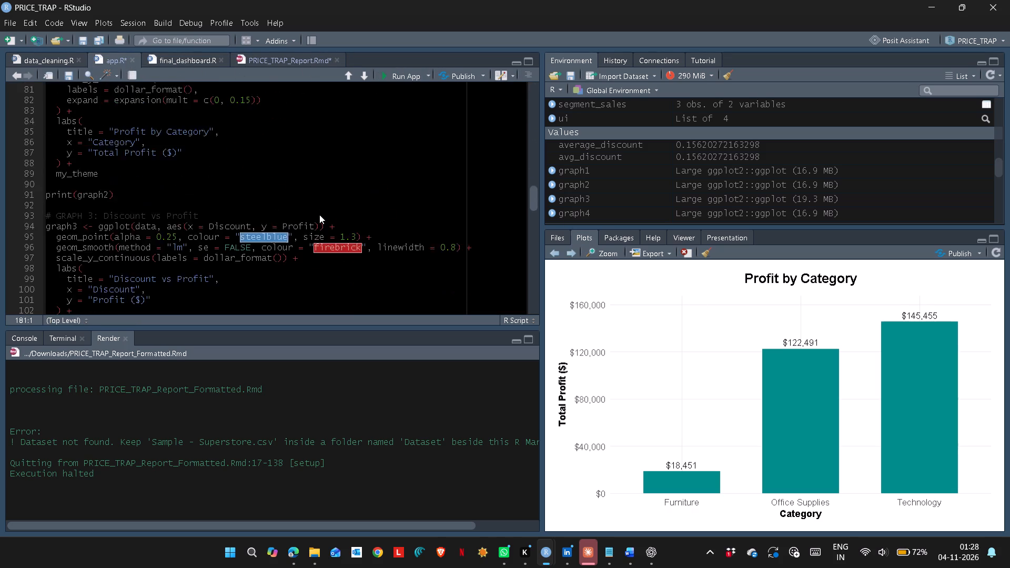
{"action": "scroll", "coordinate": [319, 215], "scroll_direction": "down", "scroll_amount": 3}
{"action": "left_click", "coordinate": [45, 56]}
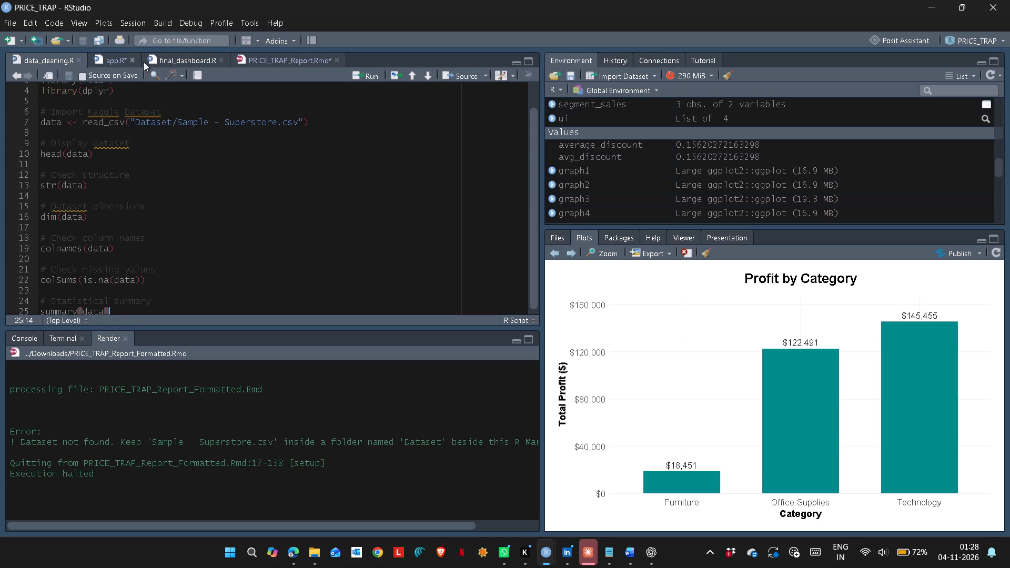
In PRICE_TRAP_Report.Rmd, delete the text from the Introduction heading through the Packages and Data Loading heading, above the setup chunk.
{"action": "left_click", "coordinate": [267, 57]}
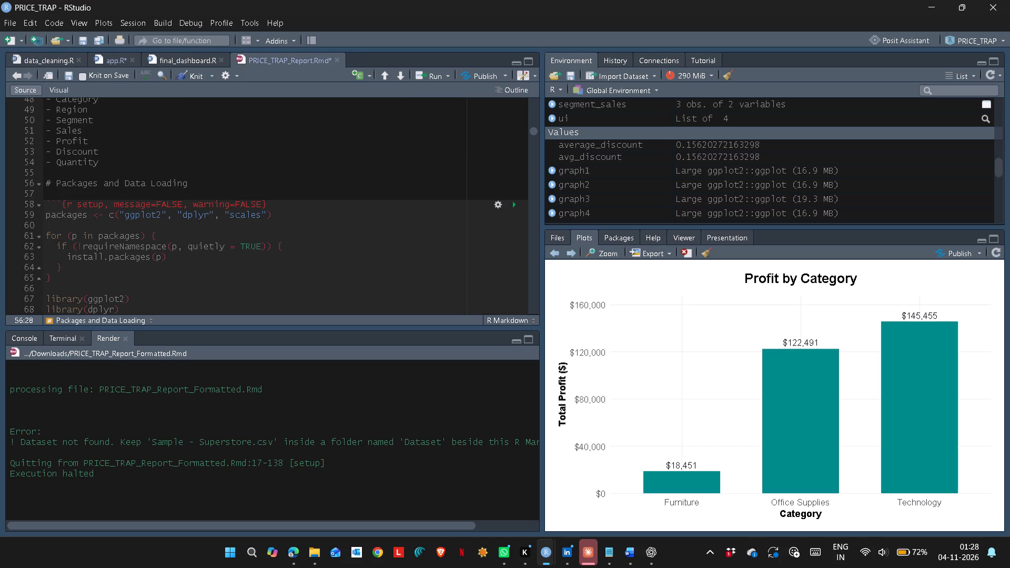
{"action": "scroll", "coordinate": [295, 216], "scroll_direction": "up", "scroll_amount": 7}
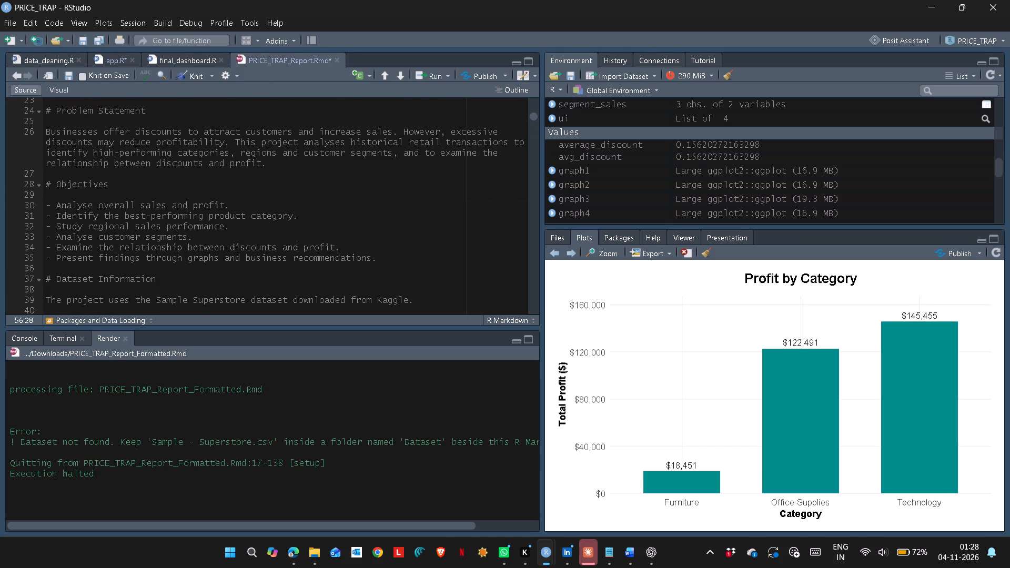
{"action": "scroll", "coordinate": [296, 216], "scroll_direction": "up", "scroll_amount": 7}
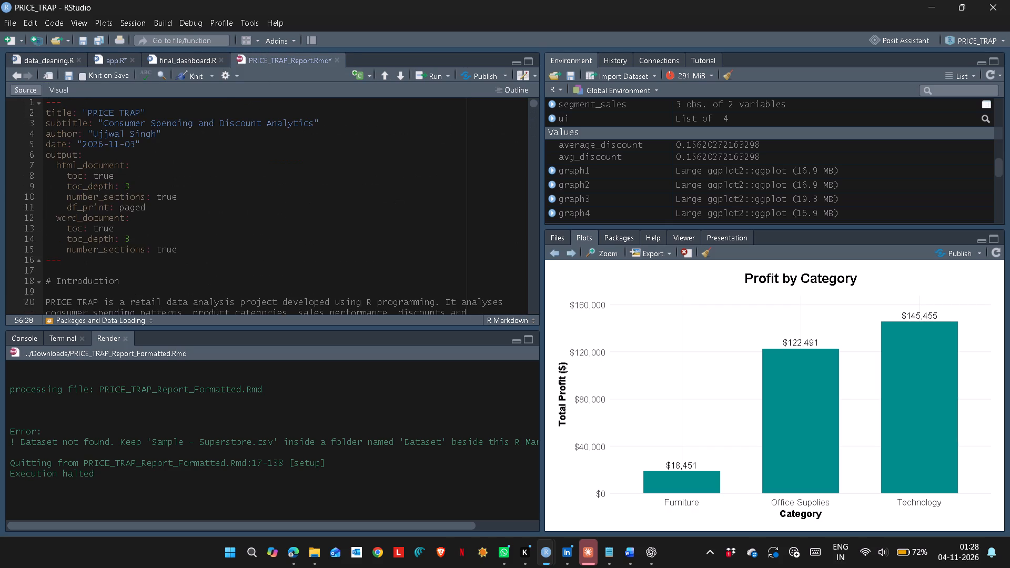
{"action": "scroll", "coordinate": [295, 219], "scroll_direction": "down", "scroll_amount": 2}
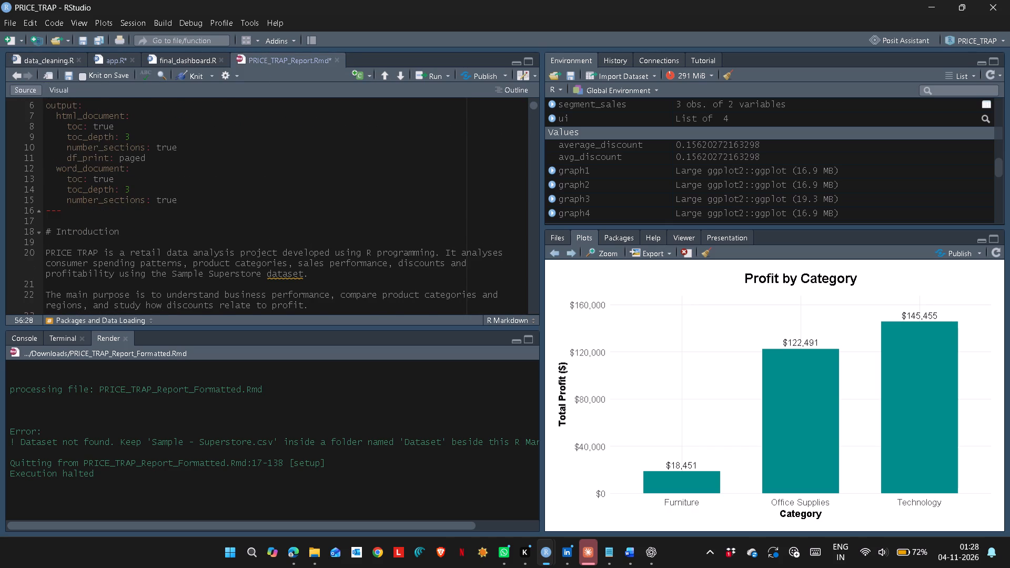
{"action": "left_click_drag", "start_coordinate": [45, 182], "coordinate": [211, 260]}
{"action": "scroll", "coordinate": [211, 260], "scroll_direction": "down", "scroll_amount": 6}
{"action": "scroll", "coordinate": [163, 249], "scroll_direction": "up", "scroll_amount": 8}
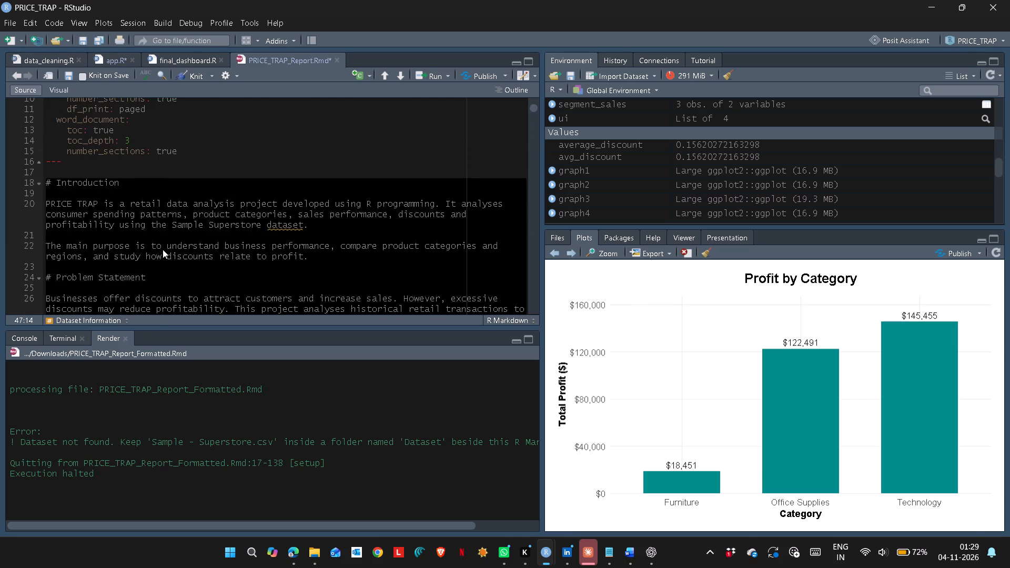
{"action": "scroll", "coordinate": [163, 249], "scroll_direction": "up", "scroll_amount": 1}
{"action": "left_click", "coordinate": [49, 269]}
{"action": "left_click_drag", "start_coordinate": [48, 270], "coordinate": [60, 271]}
{"action": "scroll", "coordinate": [48, 270], "scroll_direction": "down", "scroll_amount": 10}
{"action": "scroll", "coordinate": [60, 271], "scroll_direction": "up", "scroll_amount": 1}
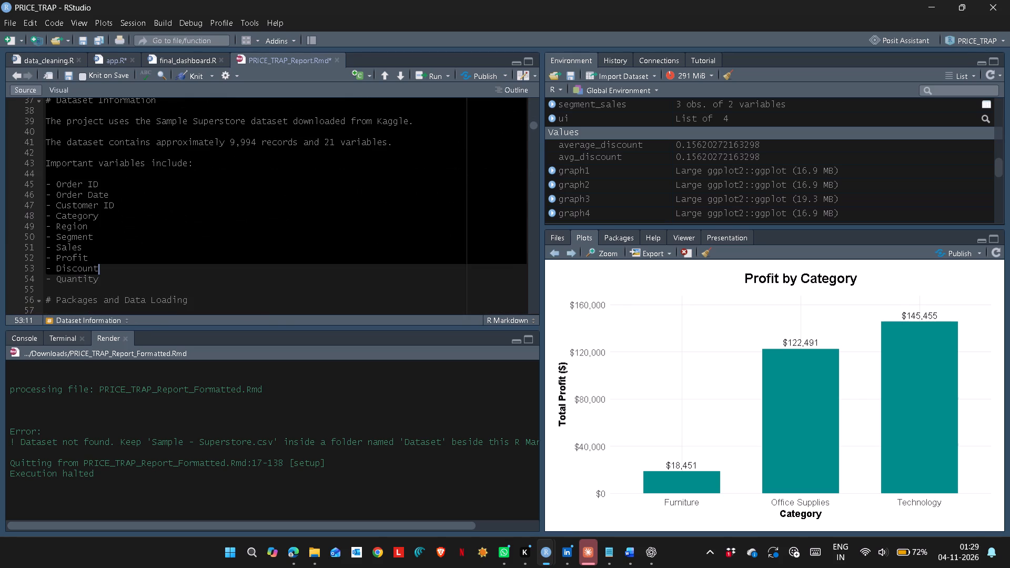
{"action": "left_click_drag", "start_coordinate": [60, 271], "coordinate": [55, 261]}
{"action": "scroll", "coordinate": [60, 271], "scroll_direction": "down", "scroll_amount": 1}
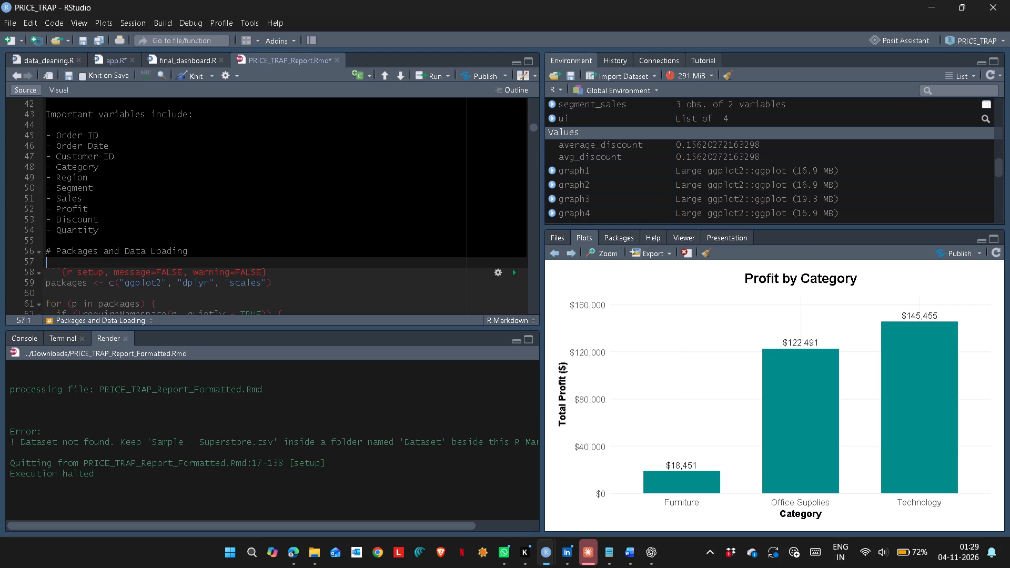
{"action": "key", "text": "BackSpace"}
Delete the retail transactions description and the Key Performance Indicators heading between the dataset-overview and kpis chunks.
{"action": "scroll", "coordinate": [162, 222], "scroll_direction": "down", "scroll_amount": 8}
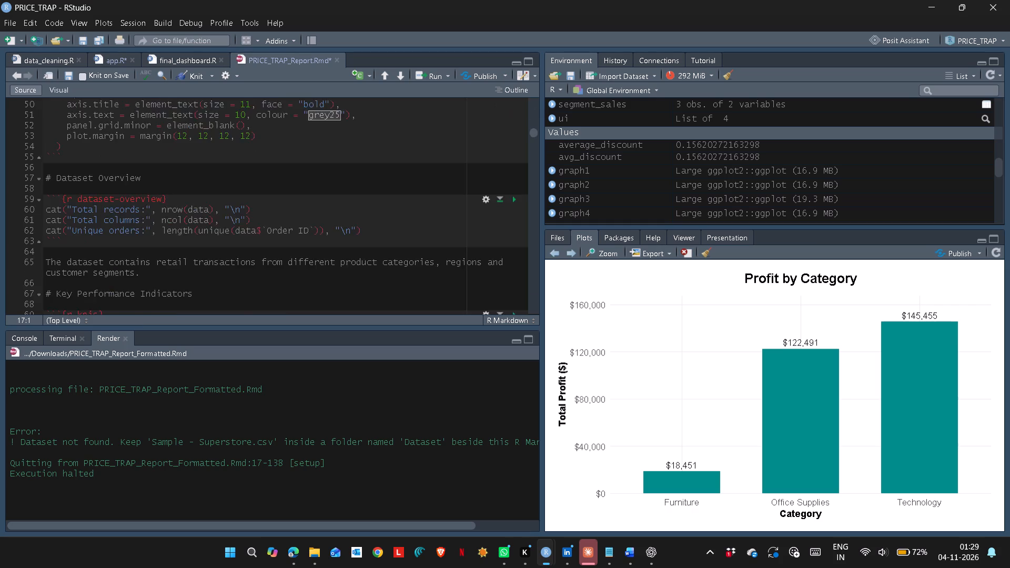
{"action": "scroll", "coordinate": [162, 220], "scroll_direction": "down", "scroll_amount": 6}
{"action": "scroll", "coordinate": [162, 226], "scroll_direction": "up", "scroll_amount": 5}
{"action": "left_click_drag", "start_coordinate": [198, 191], "coordinate": [199, 191]}
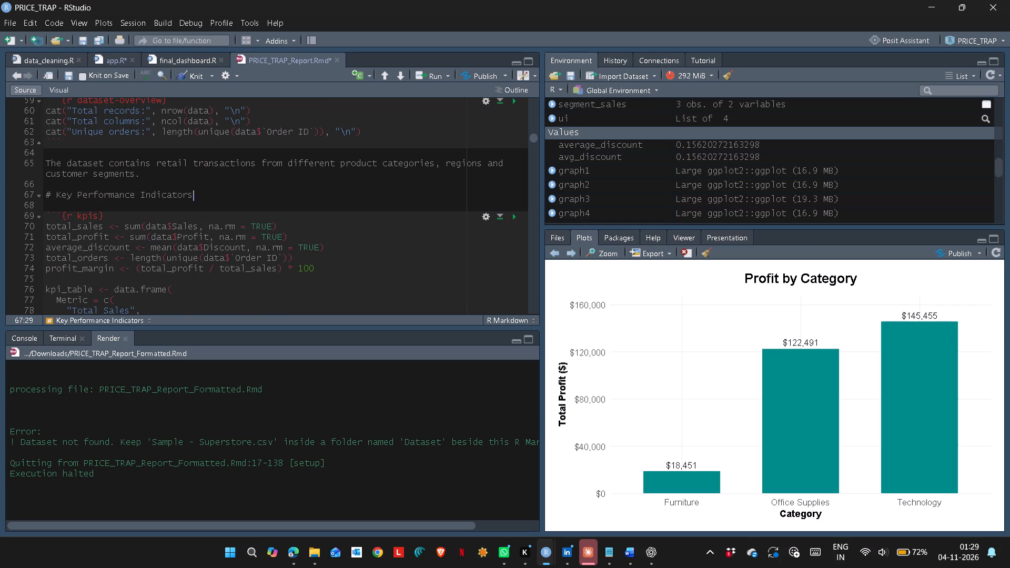
{"action": "left_click_drag", "start_coordinate": [199, 191], "coordinate": [44, 163]}
{"action": "key", "text": "BackSpace"}
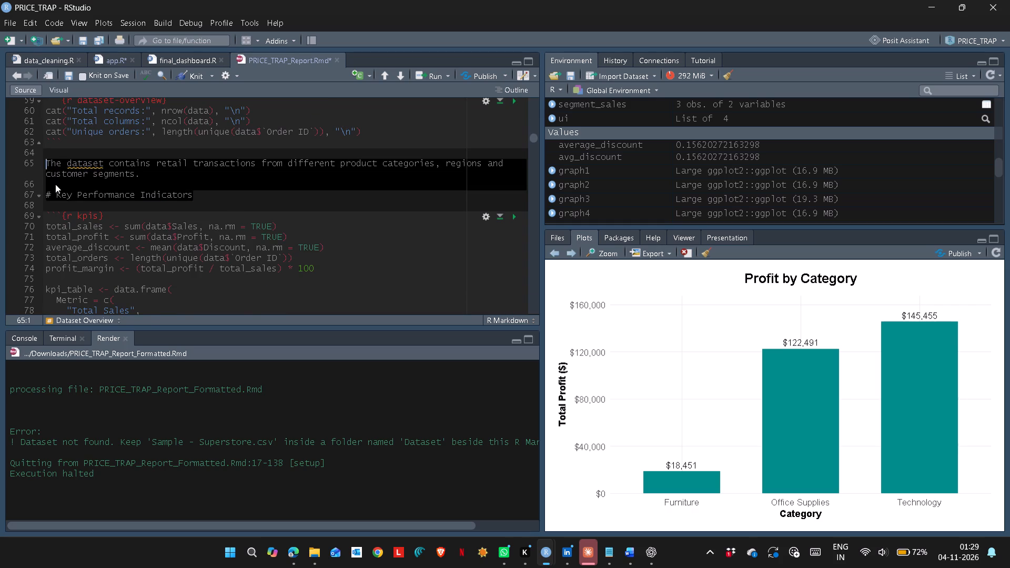
Delete the Data Visualization and Sales by Category headings with their descriptions, between the kpis and sales-category chunks.
{"action": "scroll", "coordinate": [108, 206], "scroll_direction": "down", "scroll_amount": 6}
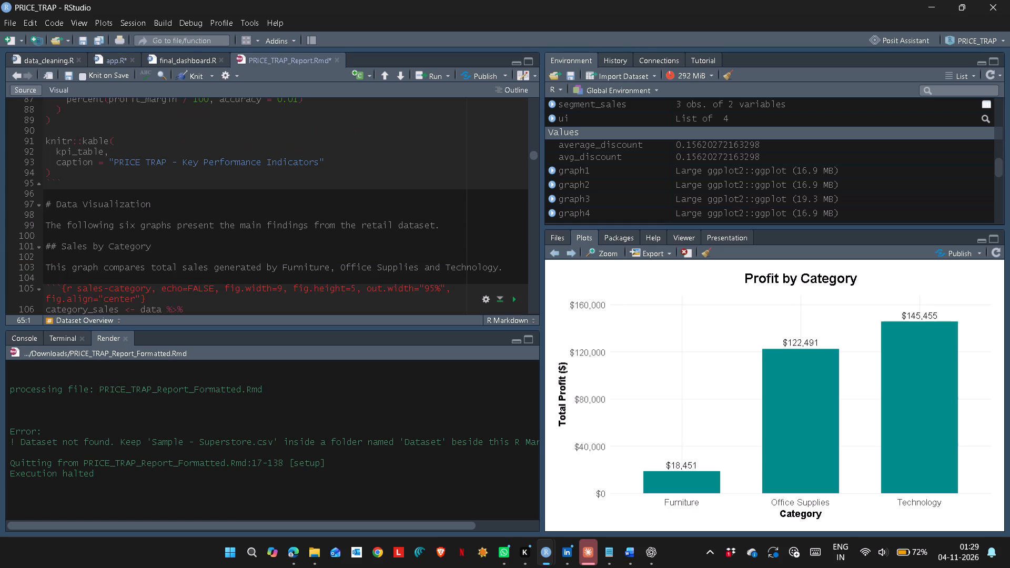
{"action": "left_click_drag", "start_coordinate": [506, 266], "coordinate": [251, 253]}
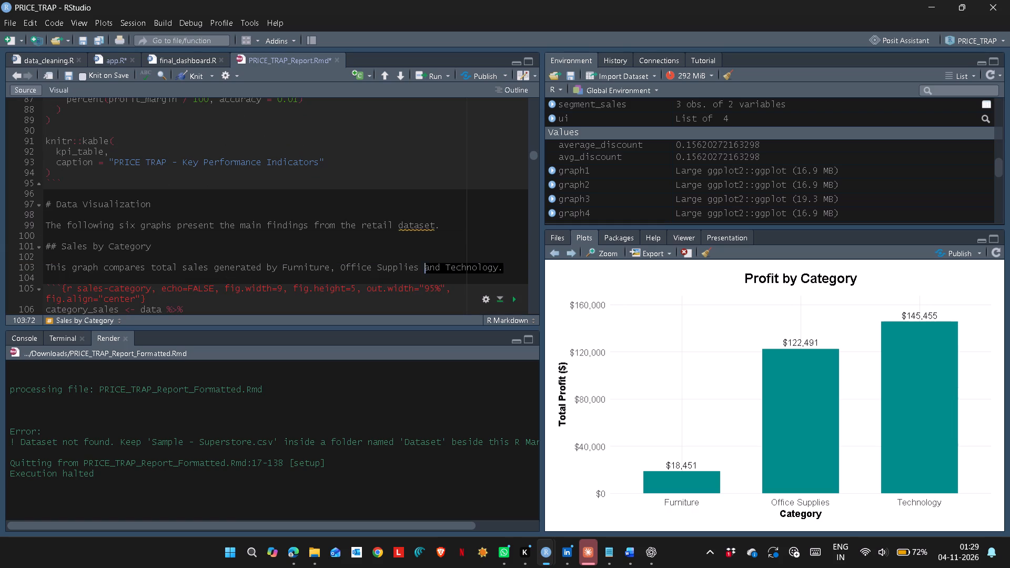
{"action": "left_click_drag", "start_coordinate": [251, 253], "coordinate": [42, 204]}
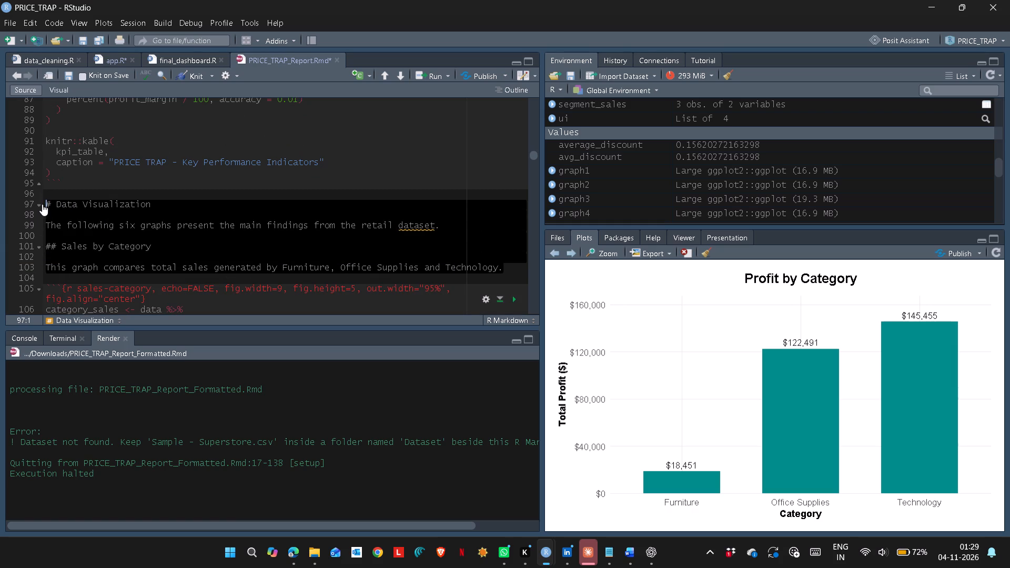
{"action": "left_click_drag", "start_coordinate": [42, 204], "coordinate": [41, 209]}
{"action": "key", "text": "BackSpace"}
{"action": "scroll", "coordinate": [168, 235], "scroll_direction": "down", "scroll_amount": 6}
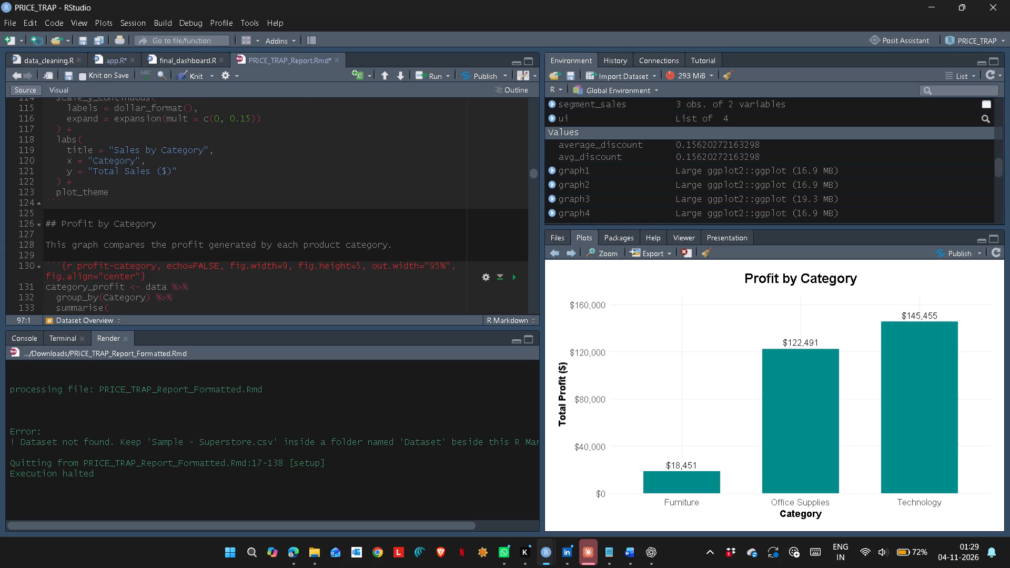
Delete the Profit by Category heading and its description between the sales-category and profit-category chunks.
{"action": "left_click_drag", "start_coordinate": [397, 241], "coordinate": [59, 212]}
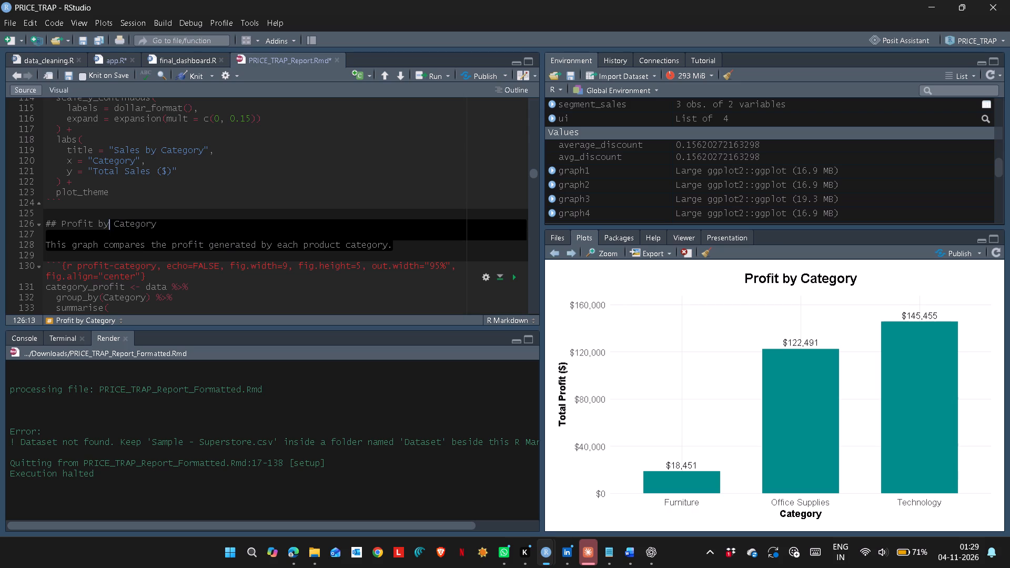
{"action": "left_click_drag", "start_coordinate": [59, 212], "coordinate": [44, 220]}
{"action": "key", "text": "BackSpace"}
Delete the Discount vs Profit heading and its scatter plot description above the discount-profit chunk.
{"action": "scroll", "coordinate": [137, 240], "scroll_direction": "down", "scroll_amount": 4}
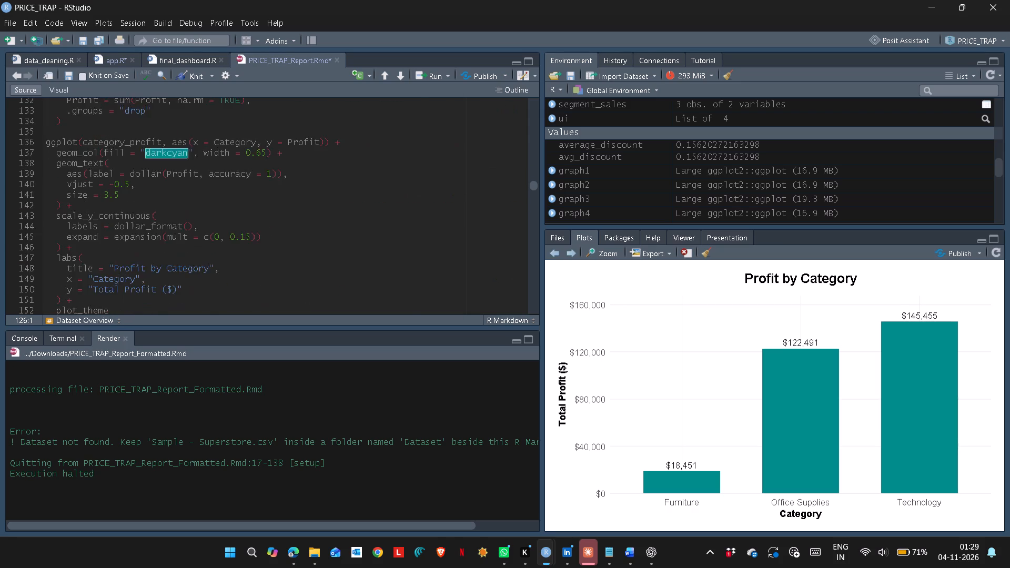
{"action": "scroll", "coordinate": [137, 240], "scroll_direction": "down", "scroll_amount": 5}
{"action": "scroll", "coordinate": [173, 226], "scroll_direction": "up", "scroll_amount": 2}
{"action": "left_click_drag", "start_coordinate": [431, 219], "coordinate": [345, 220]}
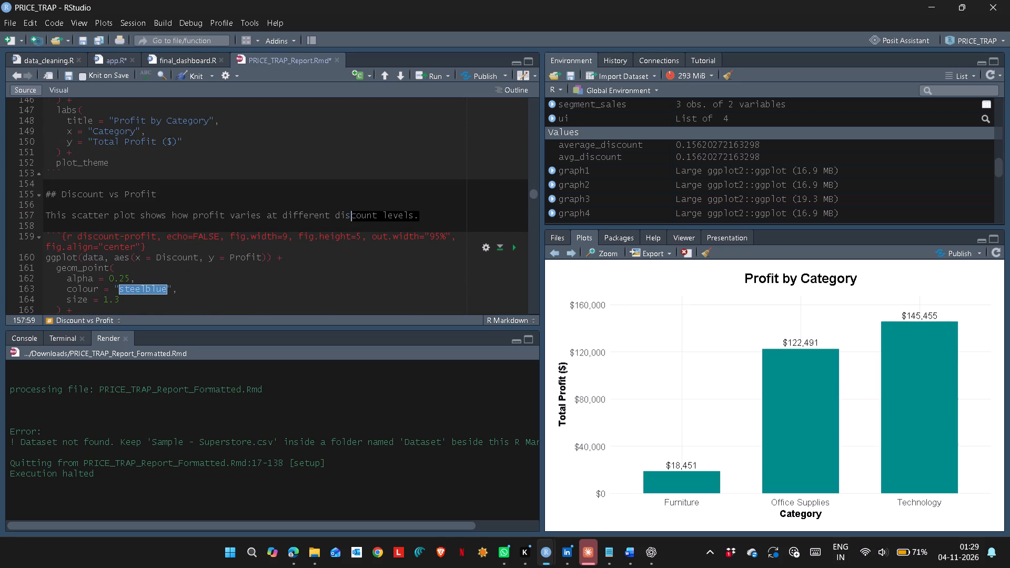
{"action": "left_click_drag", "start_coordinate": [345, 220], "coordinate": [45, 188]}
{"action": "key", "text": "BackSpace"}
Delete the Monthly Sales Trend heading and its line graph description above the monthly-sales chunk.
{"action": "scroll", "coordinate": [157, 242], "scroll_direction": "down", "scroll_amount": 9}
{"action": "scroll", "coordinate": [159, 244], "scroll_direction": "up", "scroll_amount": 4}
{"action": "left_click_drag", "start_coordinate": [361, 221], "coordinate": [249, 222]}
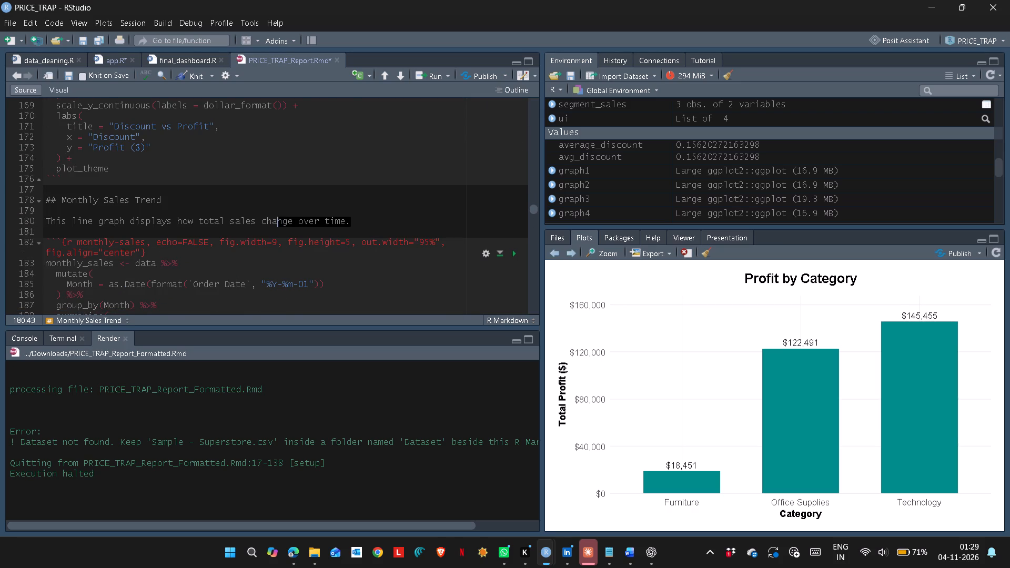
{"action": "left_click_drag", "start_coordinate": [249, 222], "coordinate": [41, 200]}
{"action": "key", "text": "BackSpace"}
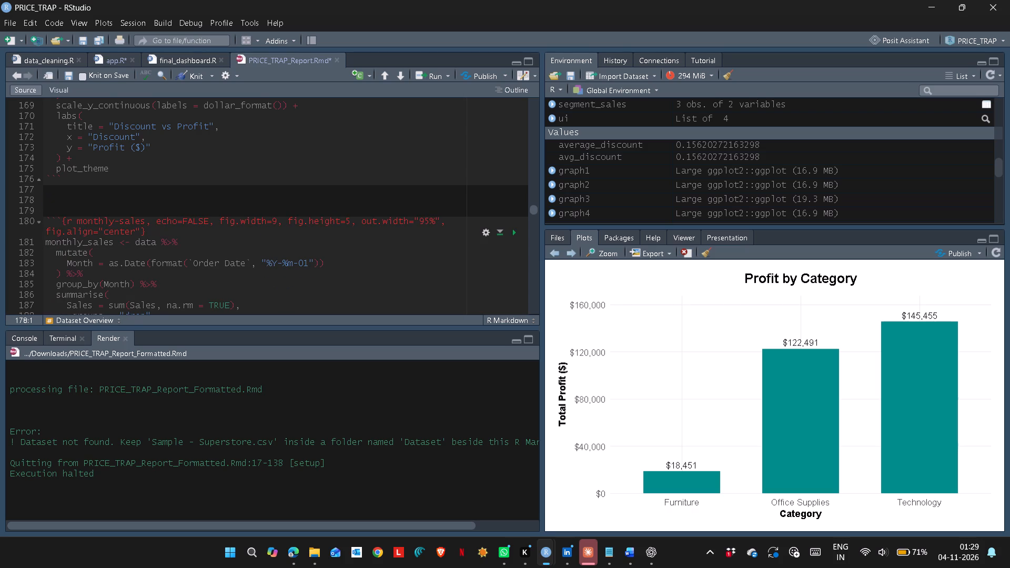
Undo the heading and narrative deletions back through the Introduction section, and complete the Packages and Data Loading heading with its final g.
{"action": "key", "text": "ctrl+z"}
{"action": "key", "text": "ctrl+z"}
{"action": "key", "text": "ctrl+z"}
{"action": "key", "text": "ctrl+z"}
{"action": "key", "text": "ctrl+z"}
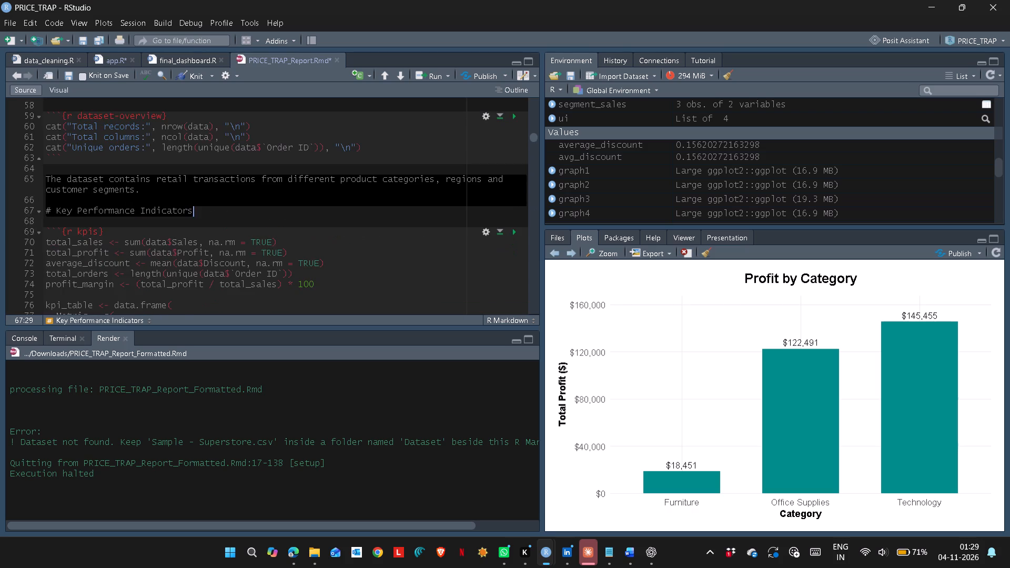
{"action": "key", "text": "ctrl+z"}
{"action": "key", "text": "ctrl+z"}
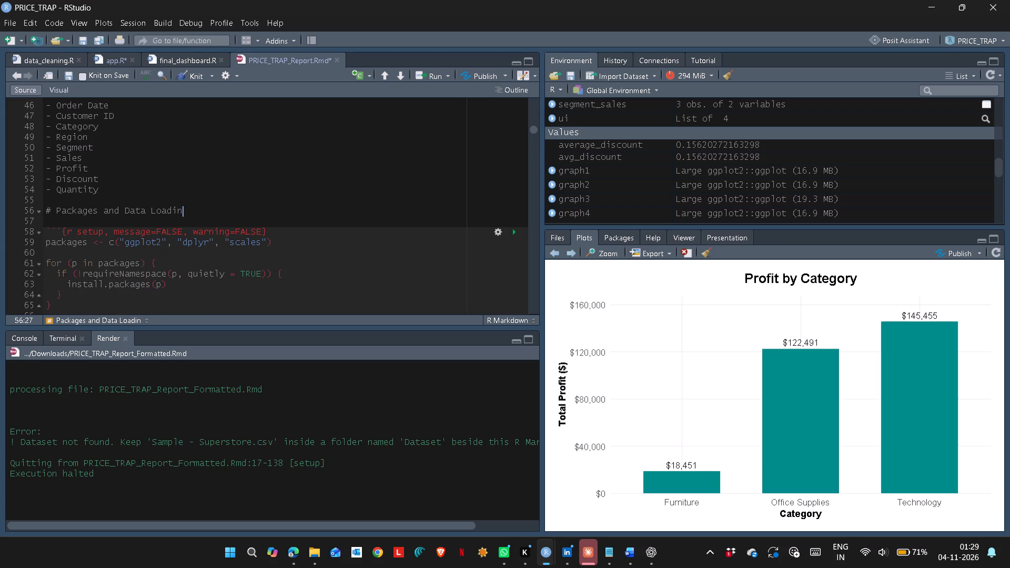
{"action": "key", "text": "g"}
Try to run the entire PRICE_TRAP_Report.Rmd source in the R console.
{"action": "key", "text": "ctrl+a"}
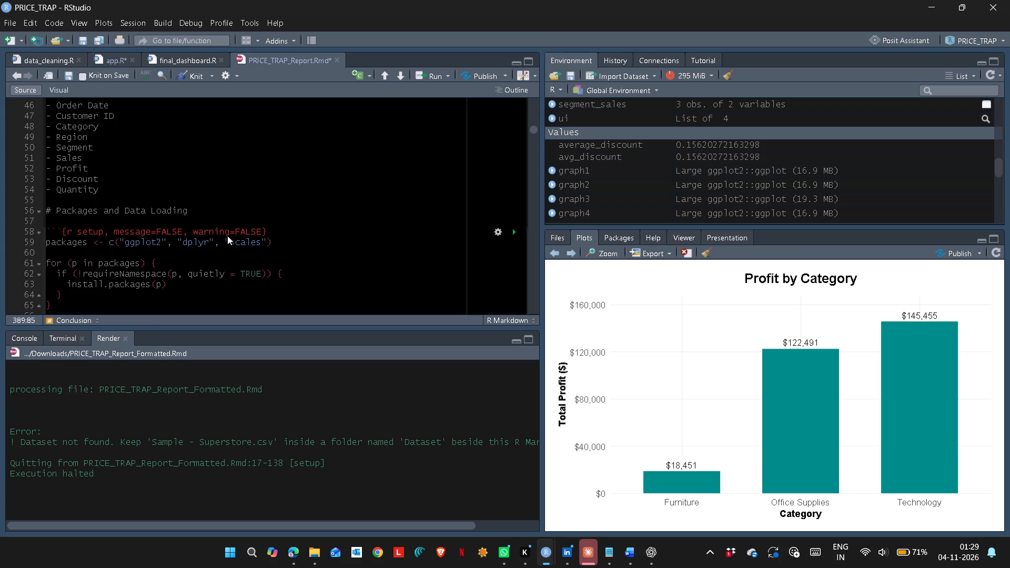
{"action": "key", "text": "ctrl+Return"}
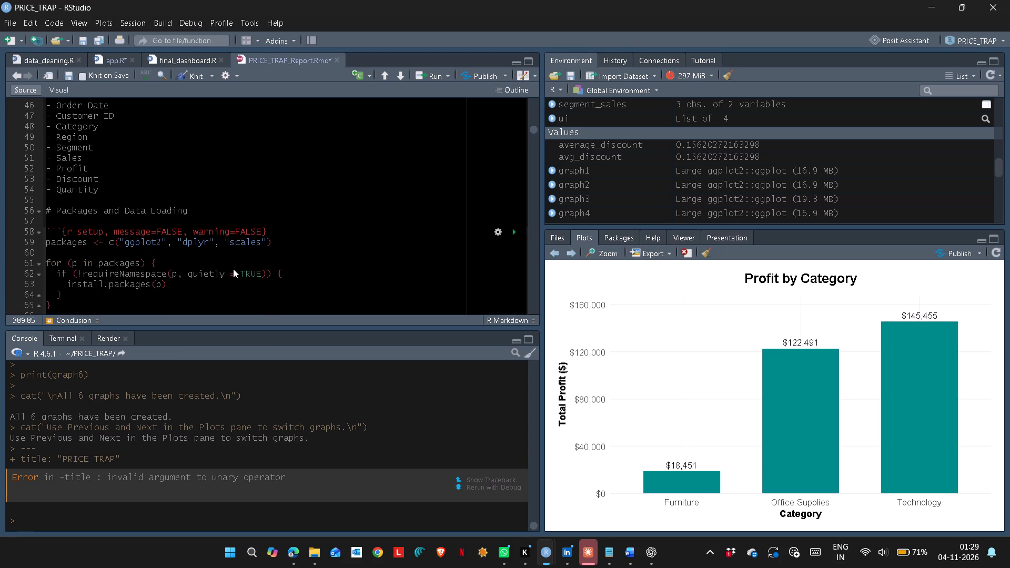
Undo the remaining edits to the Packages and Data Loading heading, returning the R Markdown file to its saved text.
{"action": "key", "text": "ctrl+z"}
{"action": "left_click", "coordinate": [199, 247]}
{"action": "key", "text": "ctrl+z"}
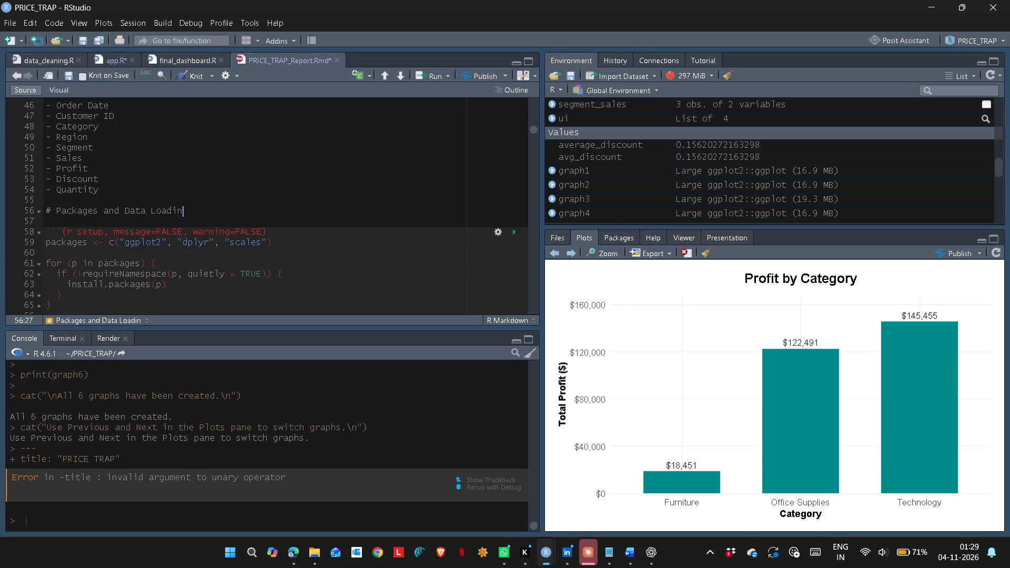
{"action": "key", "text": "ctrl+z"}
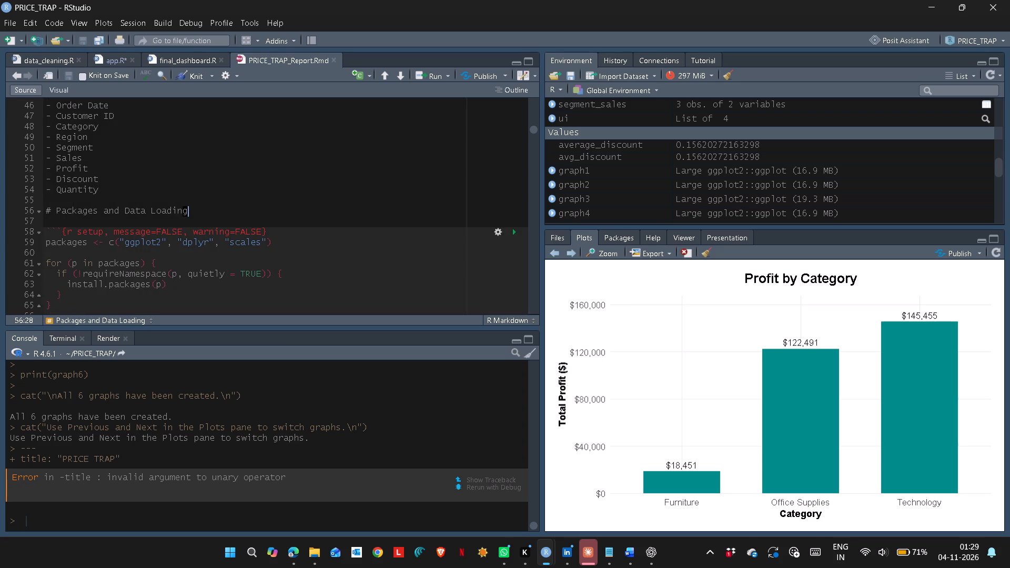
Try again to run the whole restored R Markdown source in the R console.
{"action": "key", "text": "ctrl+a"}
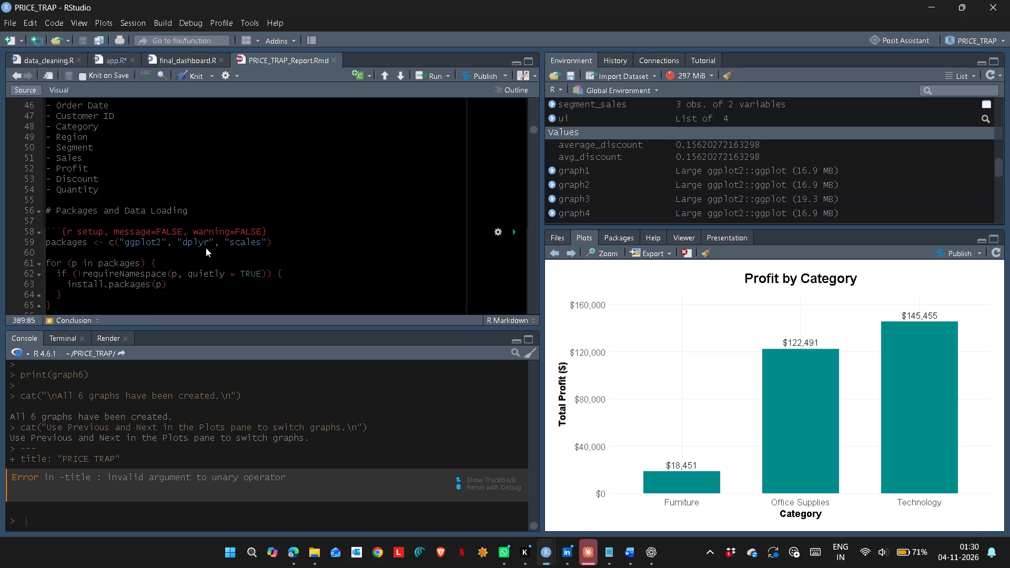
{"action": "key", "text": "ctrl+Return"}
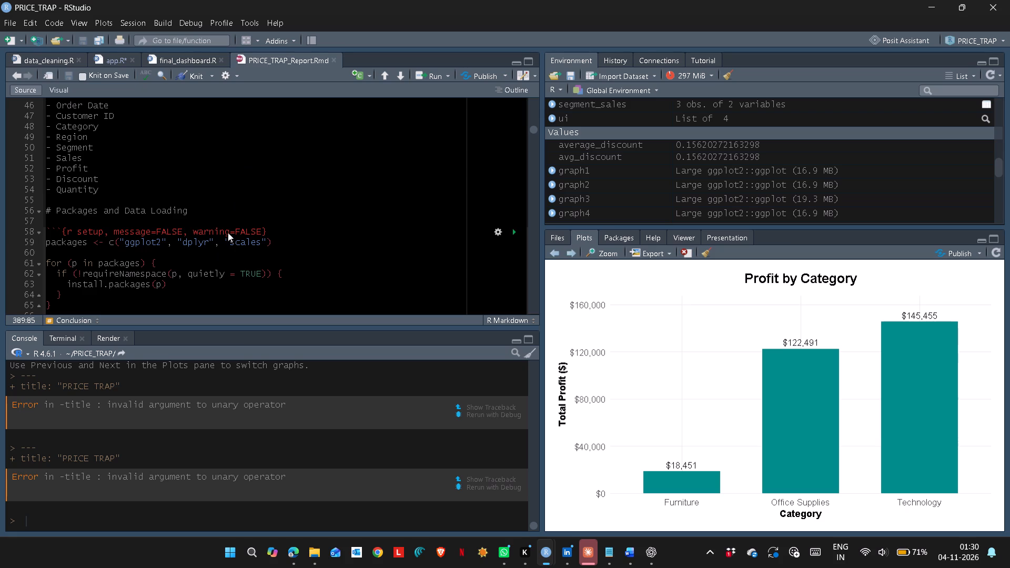
Undo further back in PRICE_TRAP_Report.Rmd to the earlier version containing sections 6.3 to 6.6 and the graphs chunk.
{"action": "left_click", "coordinate": [262, 205]}
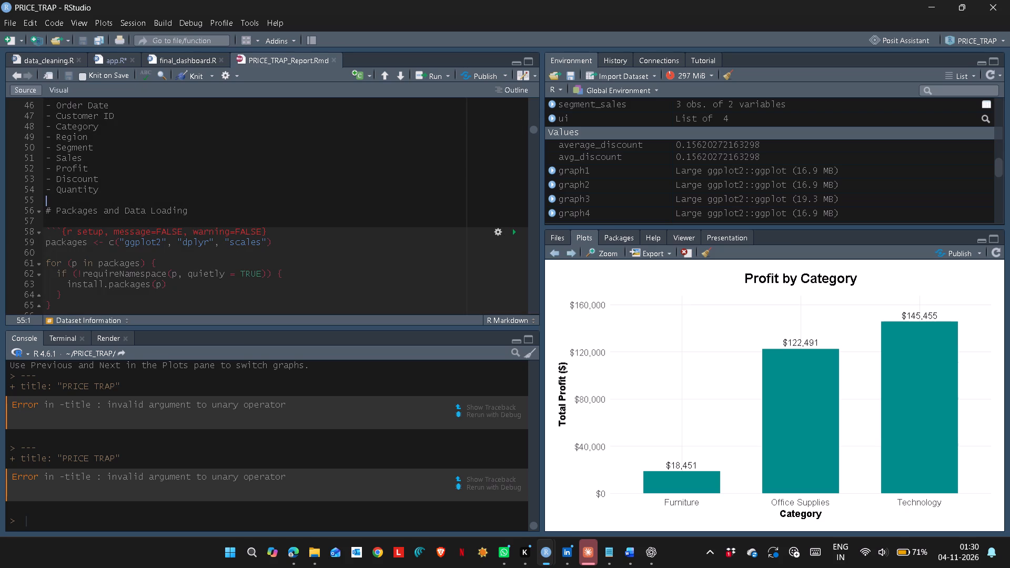
{"action": "key", "text": "ctrl+z"}
{"action": "key", "text": "ctrl+z"}
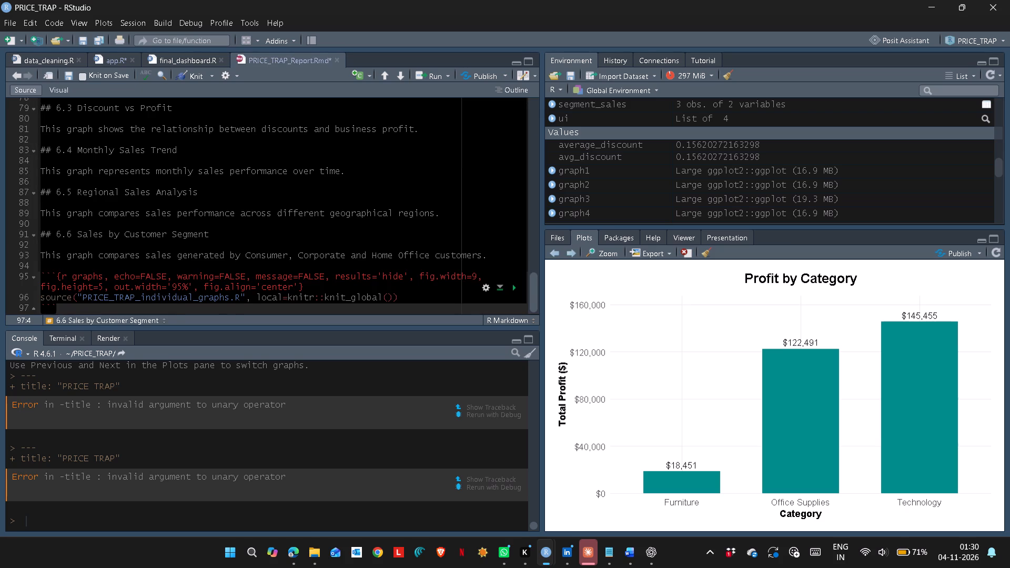
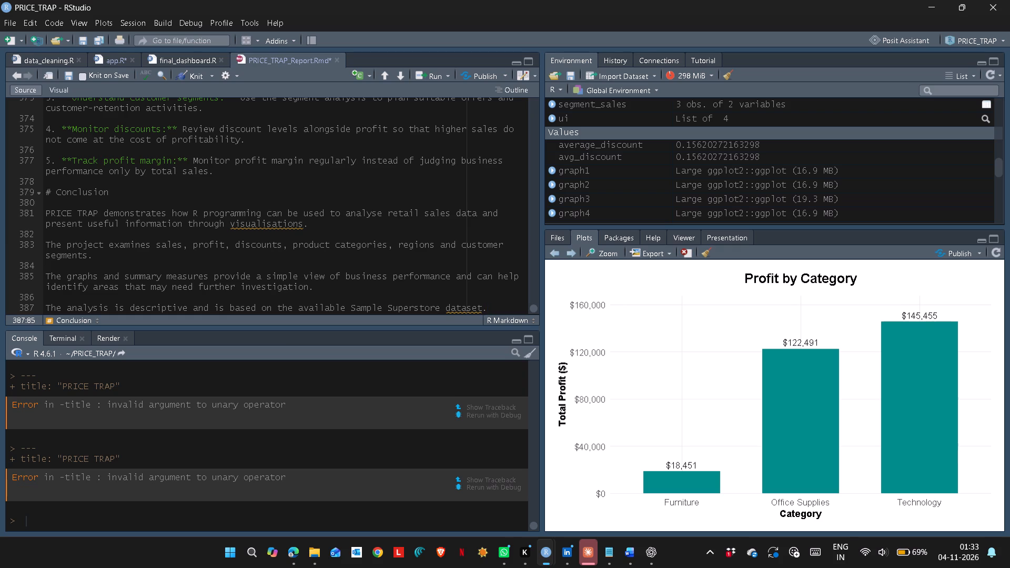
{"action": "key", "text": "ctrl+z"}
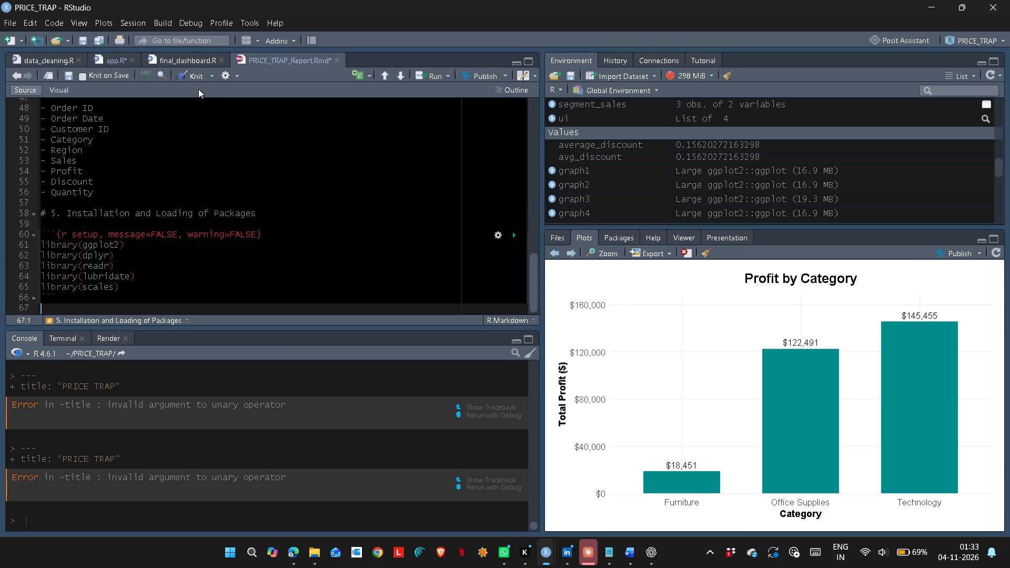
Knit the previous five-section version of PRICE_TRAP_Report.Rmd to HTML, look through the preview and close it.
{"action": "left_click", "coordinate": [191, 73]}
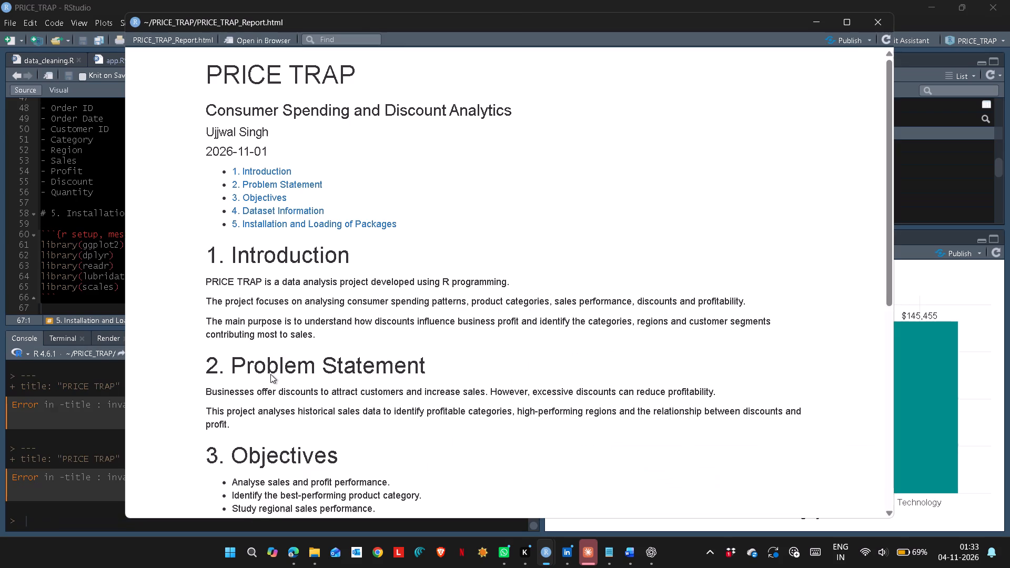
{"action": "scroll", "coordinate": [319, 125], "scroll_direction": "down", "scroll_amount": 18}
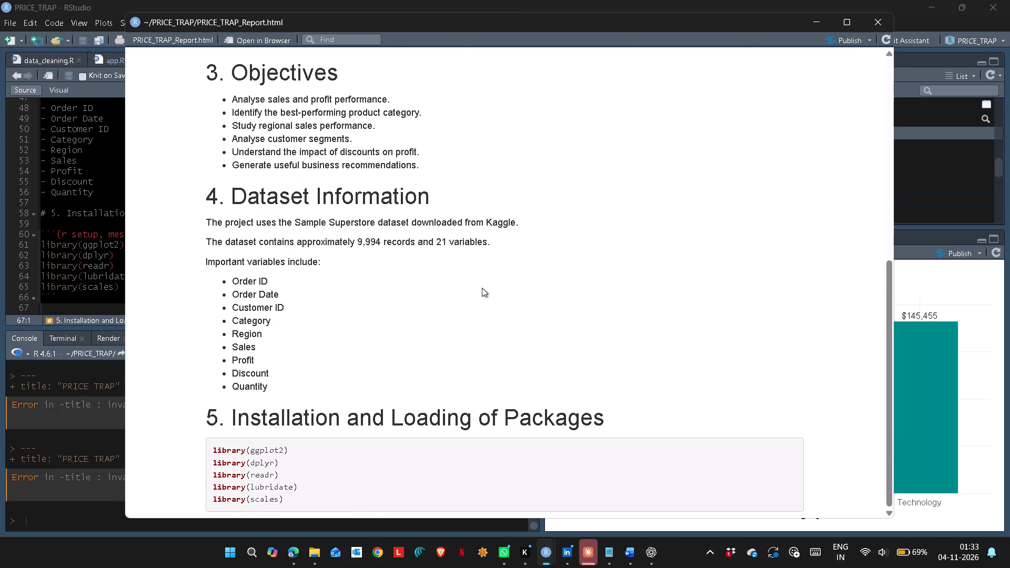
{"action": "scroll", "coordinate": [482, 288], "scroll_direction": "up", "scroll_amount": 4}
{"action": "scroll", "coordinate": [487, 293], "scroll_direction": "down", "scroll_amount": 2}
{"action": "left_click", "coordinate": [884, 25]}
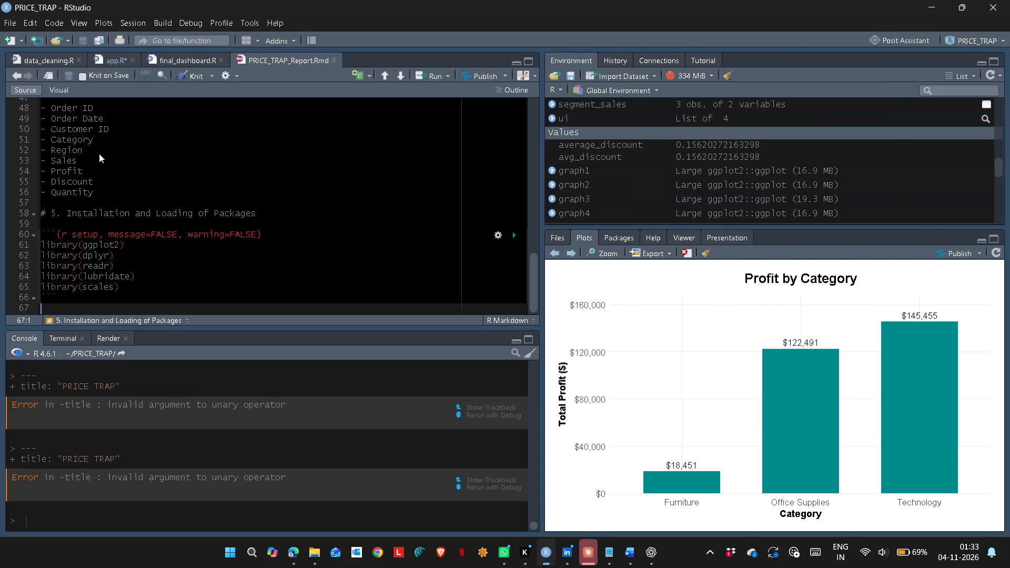
Replace the entire source of PRICE_TRAP_Report.Rmd with the R Markdown code copied from ChatGPT.
{"action": "left_click", "coordinate": [174, 187]}
{"action": "key", "text": "ctrl+a"}
{"action": "key", "text": "ctrl+v"}
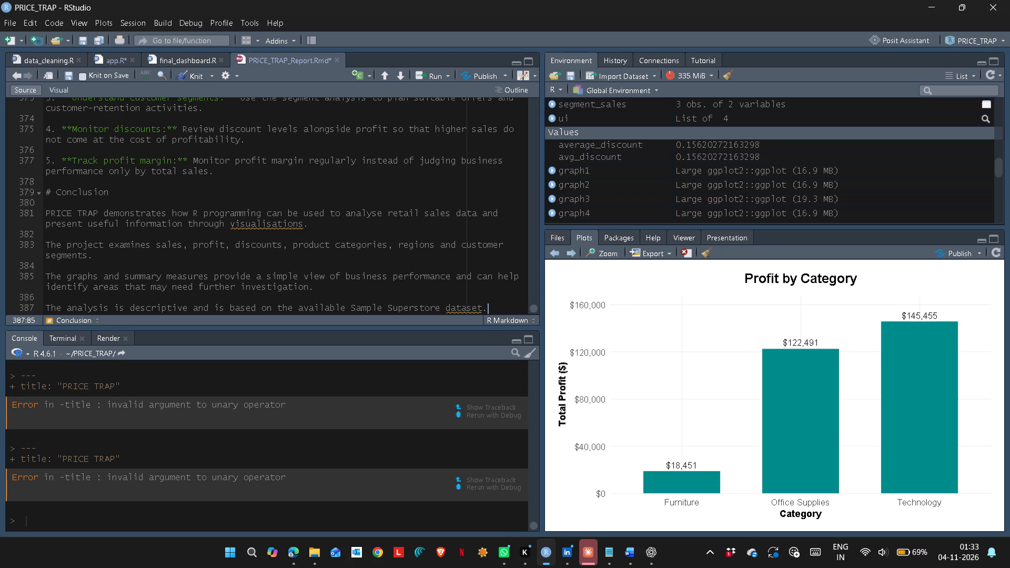
Knit the new PRICE_TRAP_Report.Rmd to HTML and review the rendered report through to the Conclusion section.
{"action": "key", "text": "ctrl+shift+k"}
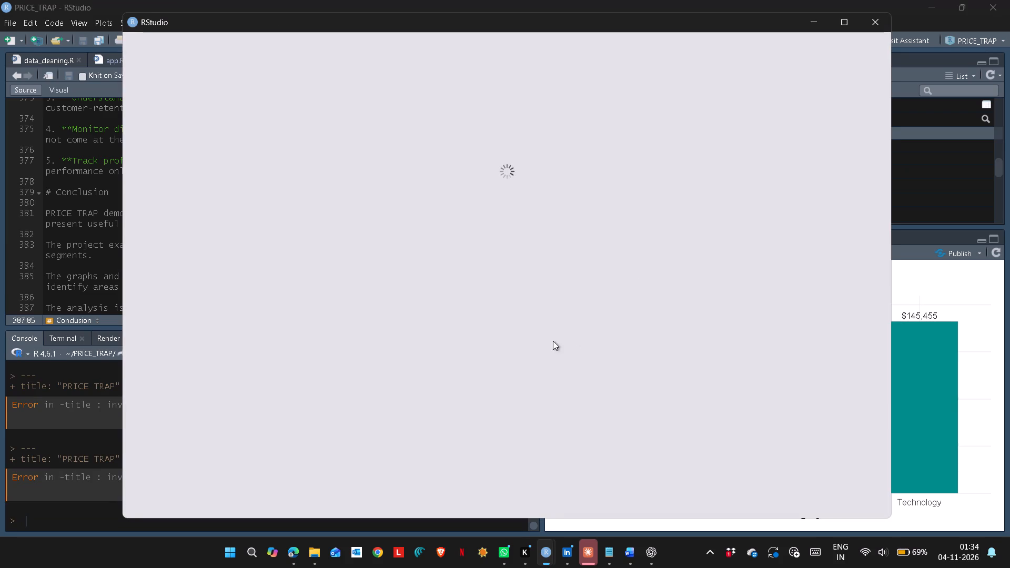
{"action": "scroll", "coordinate": [557, 241], "scroll_direction": "down", "scroll_amount": 20}
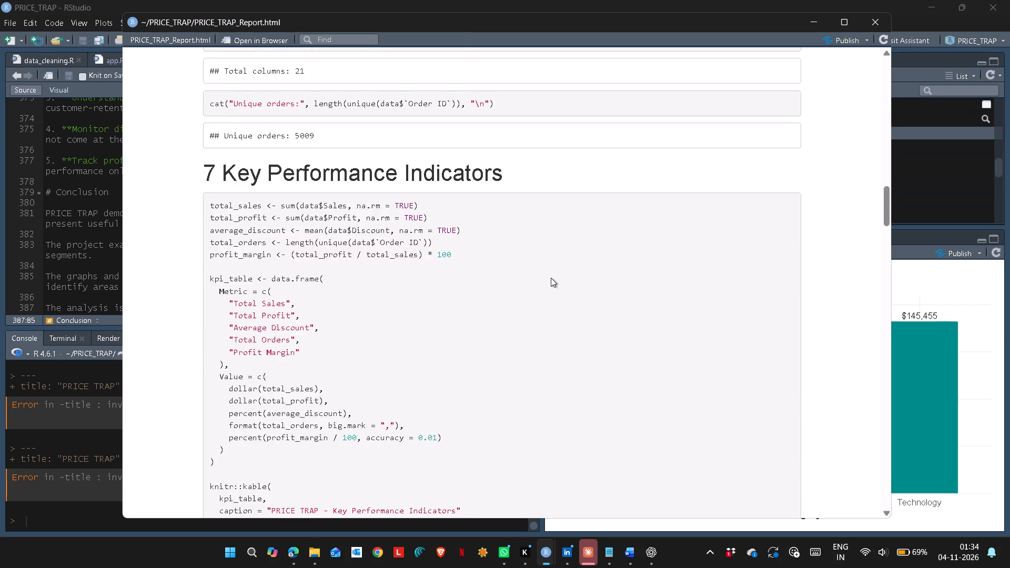
{"action": "scroll", "coordinate": [551, 278], "scroll_direction": "down", "scroll_amount": 13}
{"action": "scroll", "coordinate": [587, 192], "scroll_direction": "down", "scroll_amount": 13}
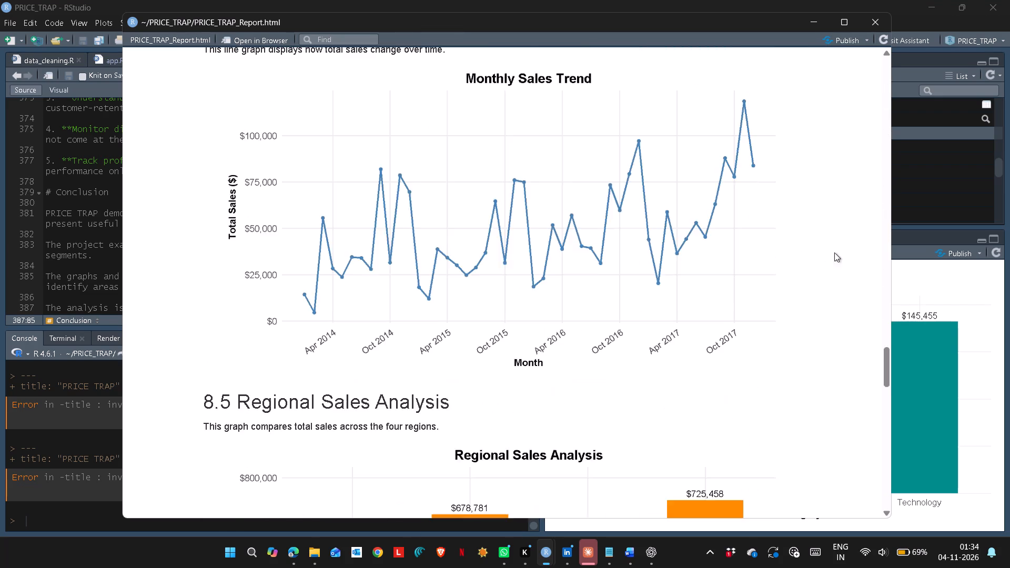
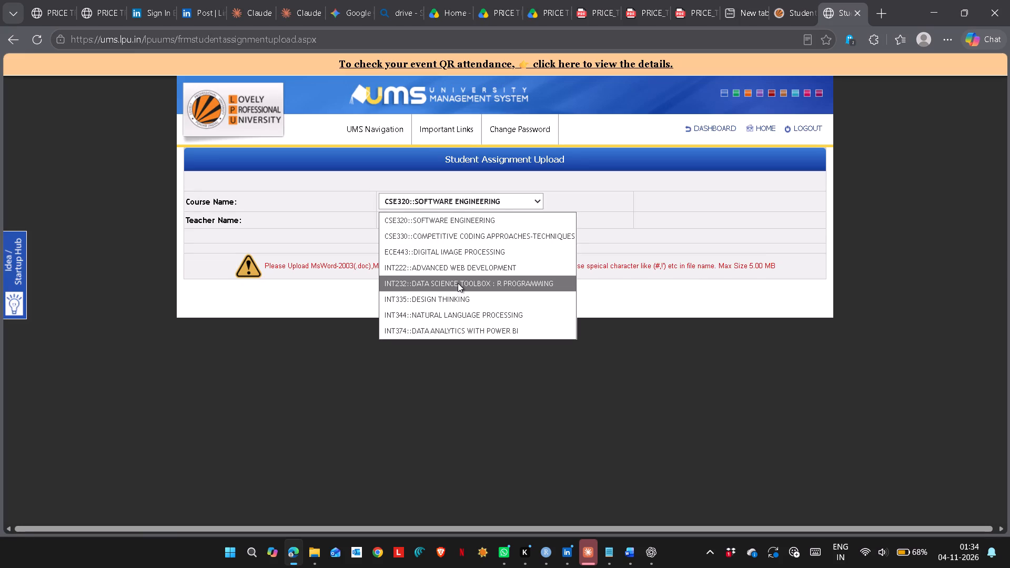
Choose course INT232 Data Science Toolbox: R Programming and teacher Dr. Aarti, and open the upload form for the Skill Based Assignment.
{"action": "left_click", "coordinate": [458, 283]}
{"action": "left_click", "coordinate": [473, 215]}
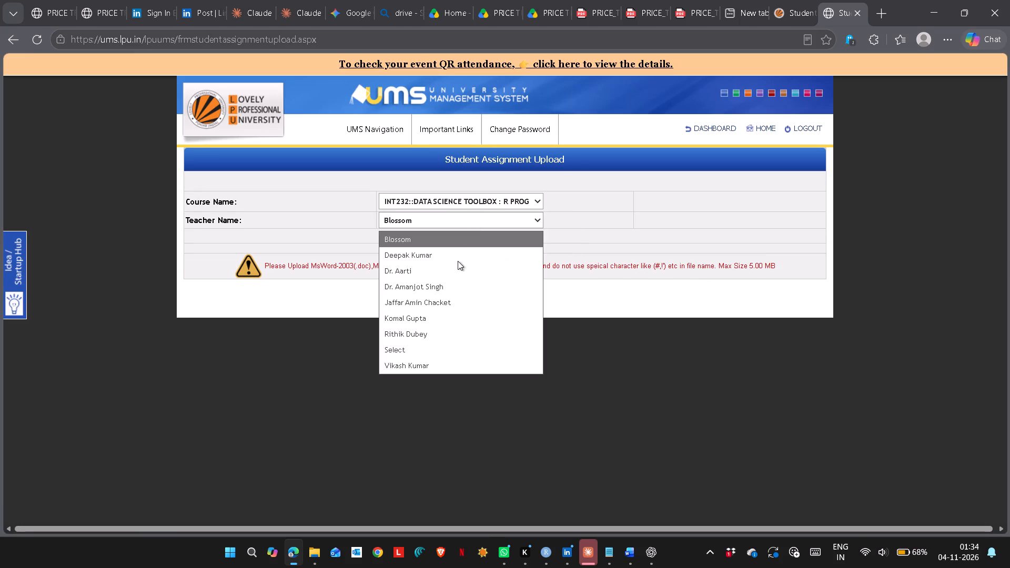
{"action": "left_click", "coordinate": [454, 270]}
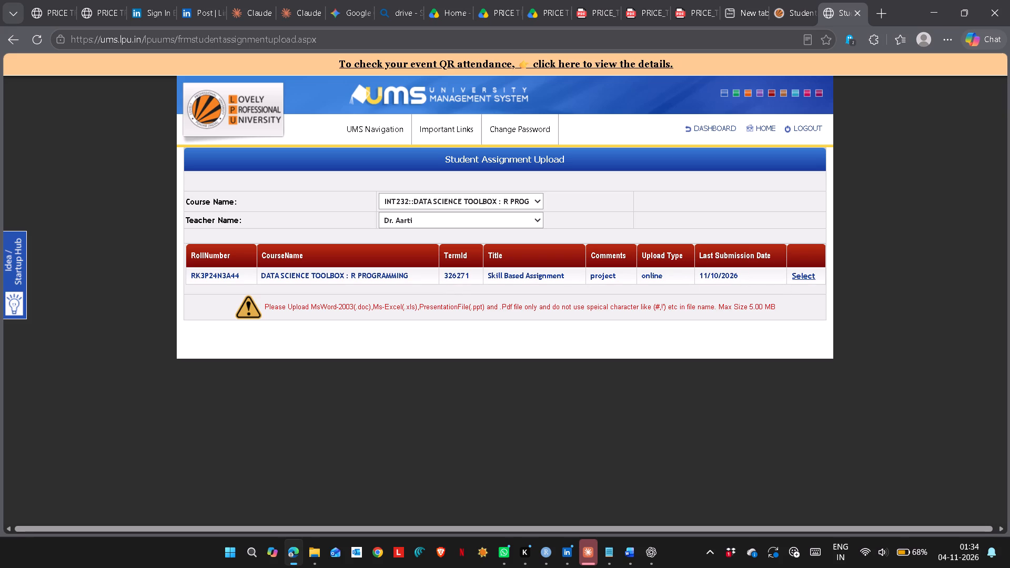
{"action": "left_click", "coordinate": [794, 276]}
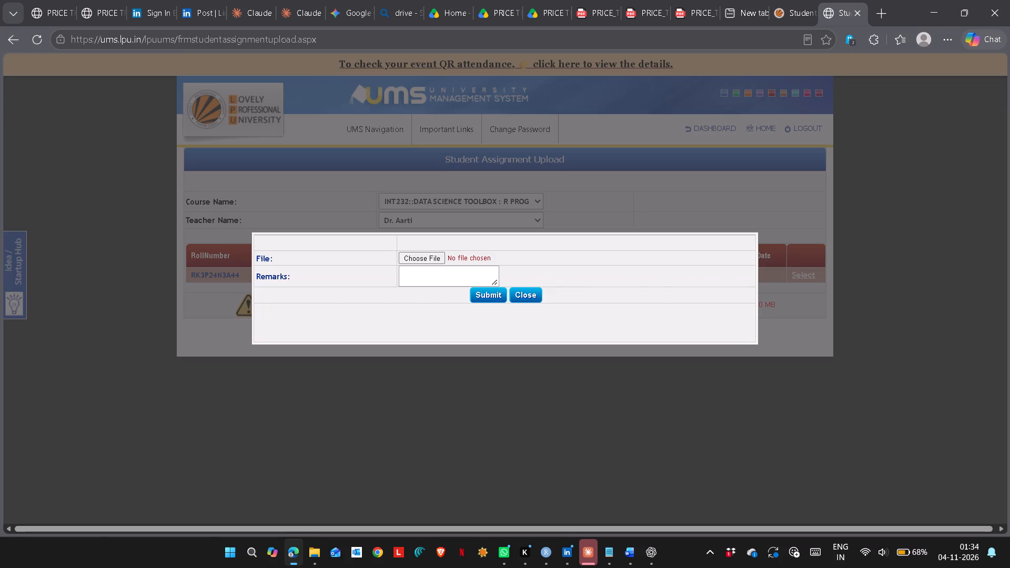
Rename the PRICE TRAP project report PDF in Downloads from the upload's file chooser, removing every underscore from its name.
{"action": "left_click", "coordinate": [428, 260]}
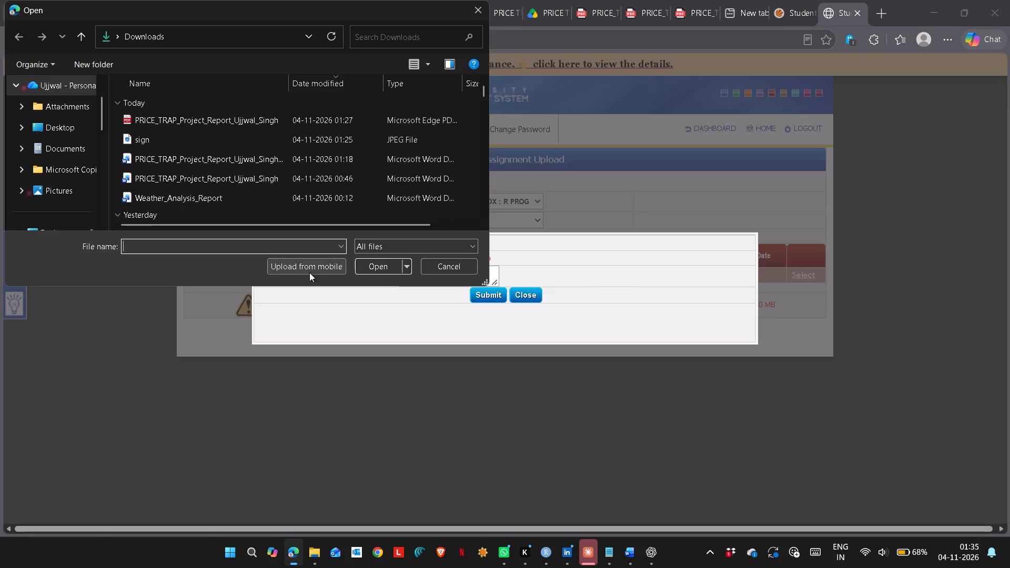
{"action": "left_click", "coordinate": [222, 122]}
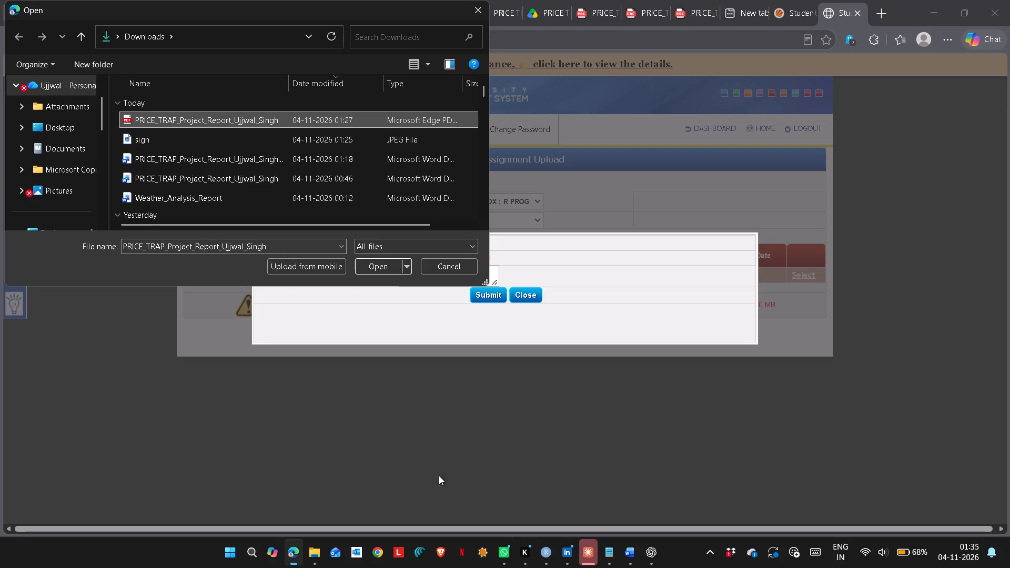
{"action": "right_click", "coordinate": [234, 119]}
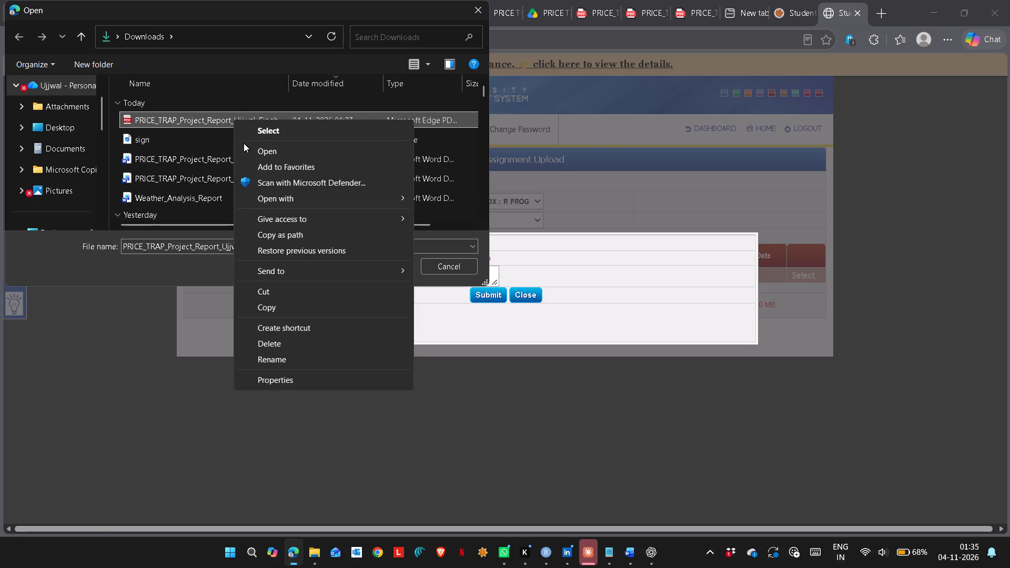
{"action": "left_click", "coordinate": [285, 356]}
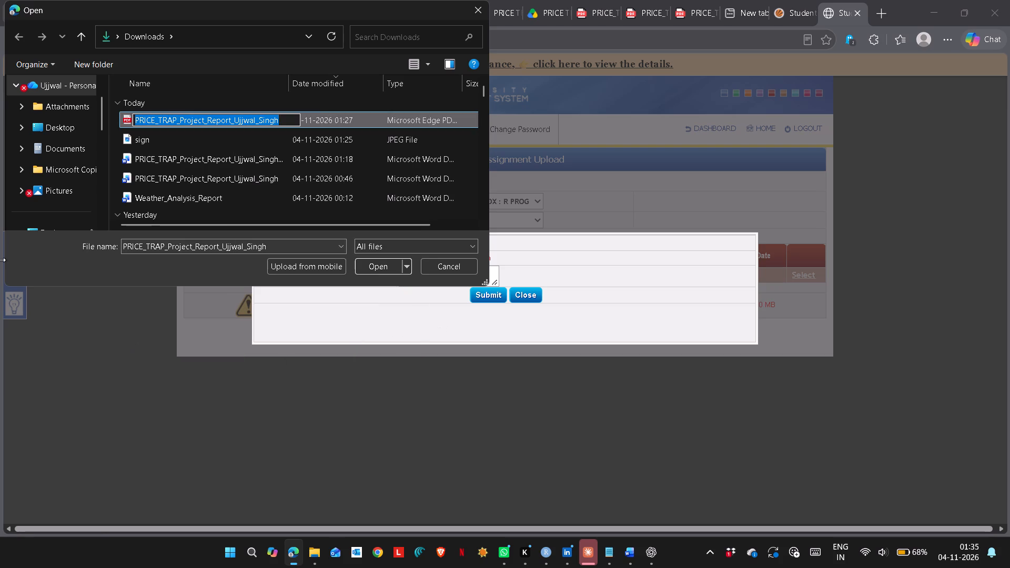
{"action": "left_click", "coordinate": [160, 120]}
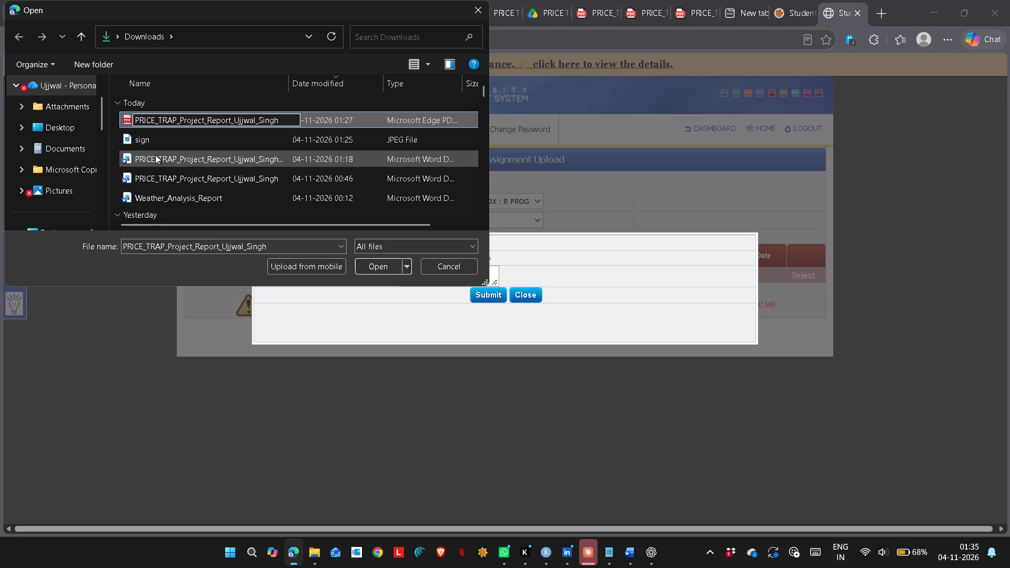
{"action": "key", "text": "BackSpace"}
{"action": "key", "text": "Right"}
{"action": "key", "text": "Right"}
{"action": "key", "text": "Right"}
{"action": "key", "text": "Right"}
{"action": "key", "text": "Right"}
{"action": "key", "text": "BackSpace"}
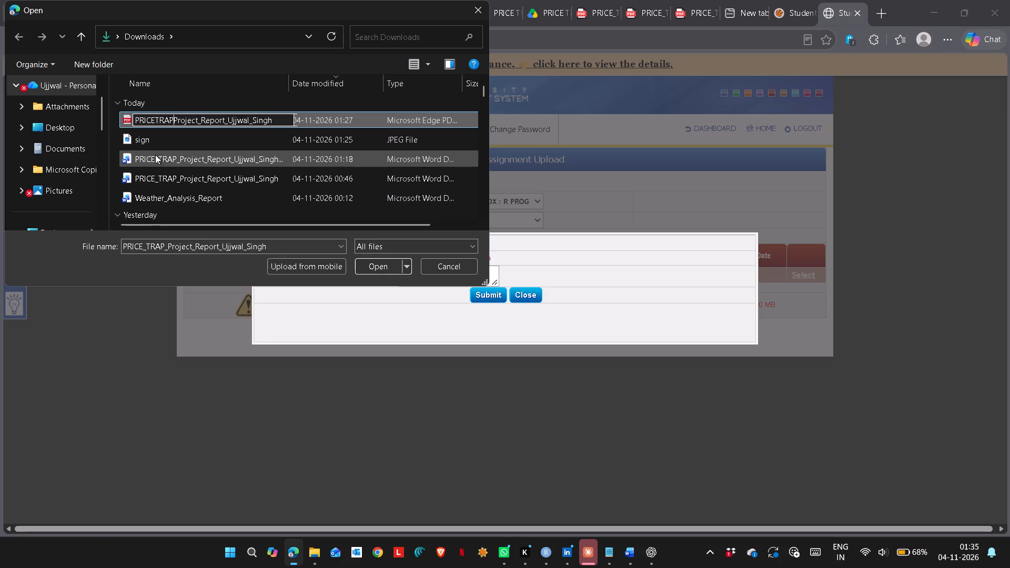
{"action": "key", "text": "Right"}
{"action": "key", "text": "Right"}
{"action": "key", "text": "Right"}
{"action": "key", "text": "Right"}
{"action": "key", "text": "Right"}
{"action": "key", "text": "Right"}
{"action": "key", "text": "Right"}
{"action": "key", "text": "Right"}
{"action": "key", "text": "BackSpace"}
{"action": "key", "text": "Right"}
{"action": "key", "text": "Right"}
{"action": "key", "text": "Right"}
{"action": "key", "text": "Right"}
{"action": "key", "text": "Right"}
{"action": "key", "text": "Right"}
{"action": "key", "text": "Right"}
{"action": "key", "text": "BackSpace"}
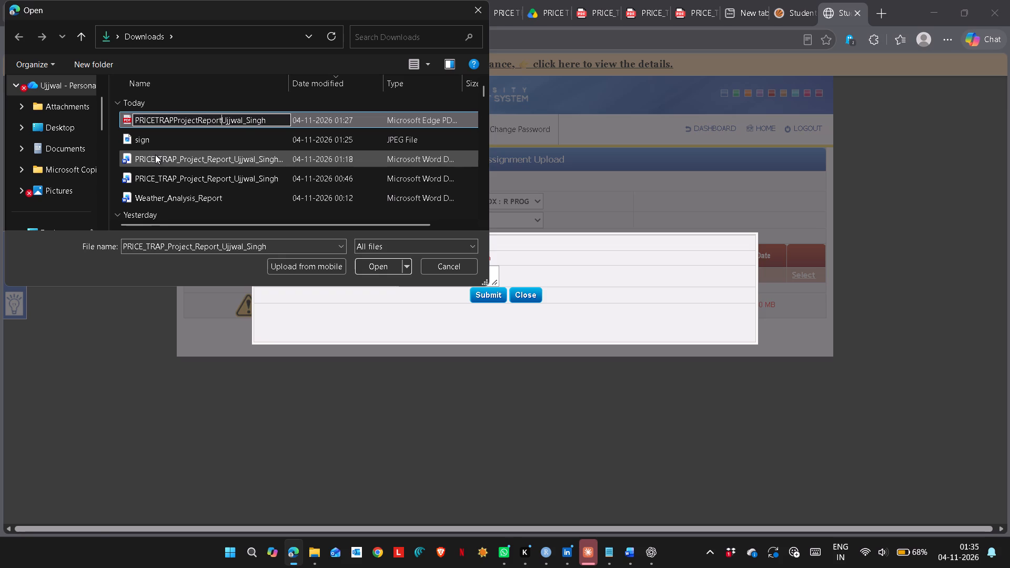
{"action": "key", "text": "Right"}
{"action": "key", "text": "Right"}
{"action": "key", "text": "Right"}
{"action": "key", "text": "Right"}
{"action": "key", "text": "Right"}
{"action": "key", "text": "Right"}
{"action": "key", "text": "Right"}
{"action": "key", "text": "BackSpace"}
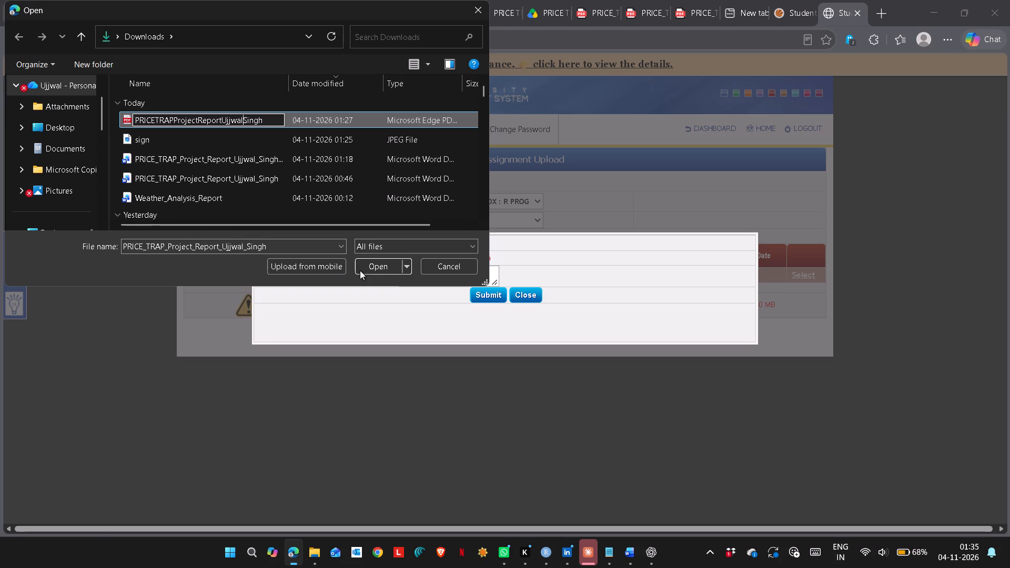
{"action": "left_click", "coordinate": [377, 270]}
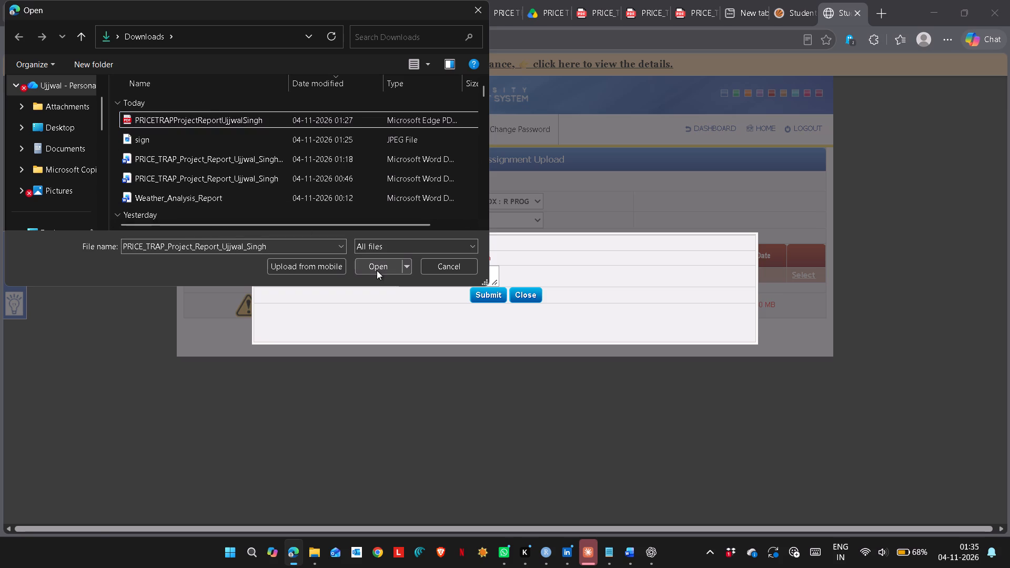
Attach the renamed project report PDF to the assignment upload form and submit it without remarks.
{"action": "double_click", "coordinate": [247, 113]}
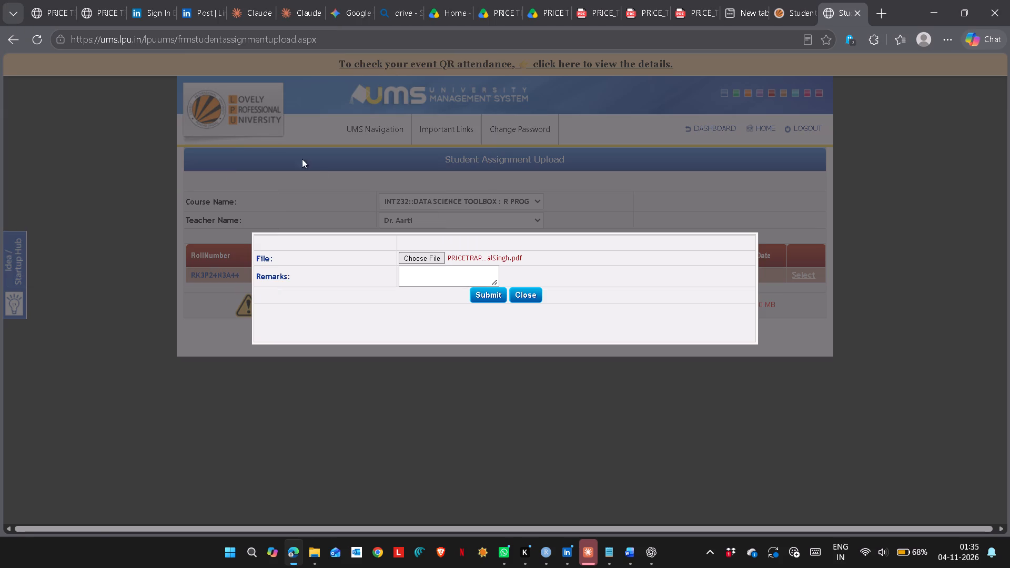
{"action": "left_click", "coordinate": [432, 262]}
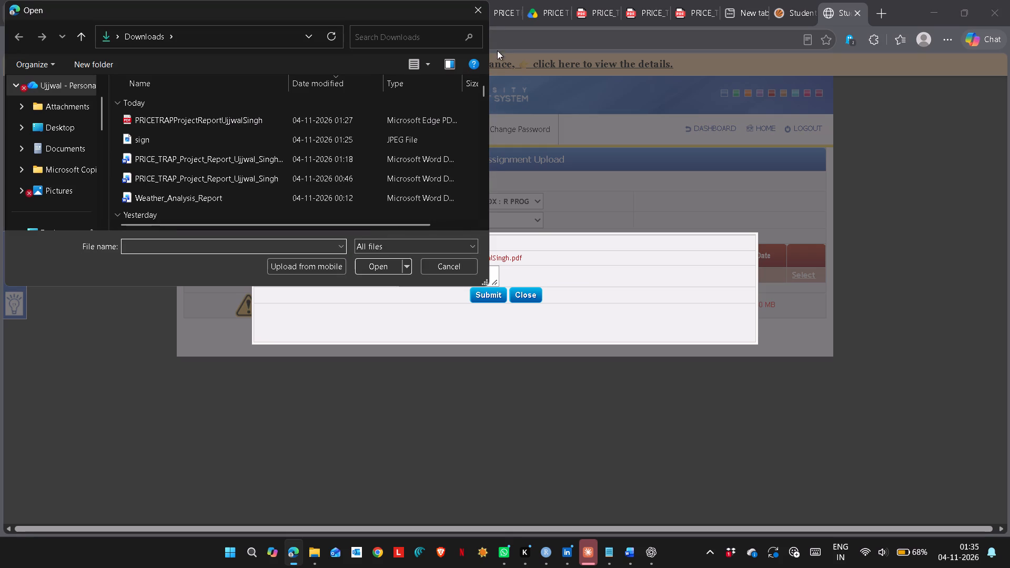
{"action": "left_click", "coordinate": [476, 9]}
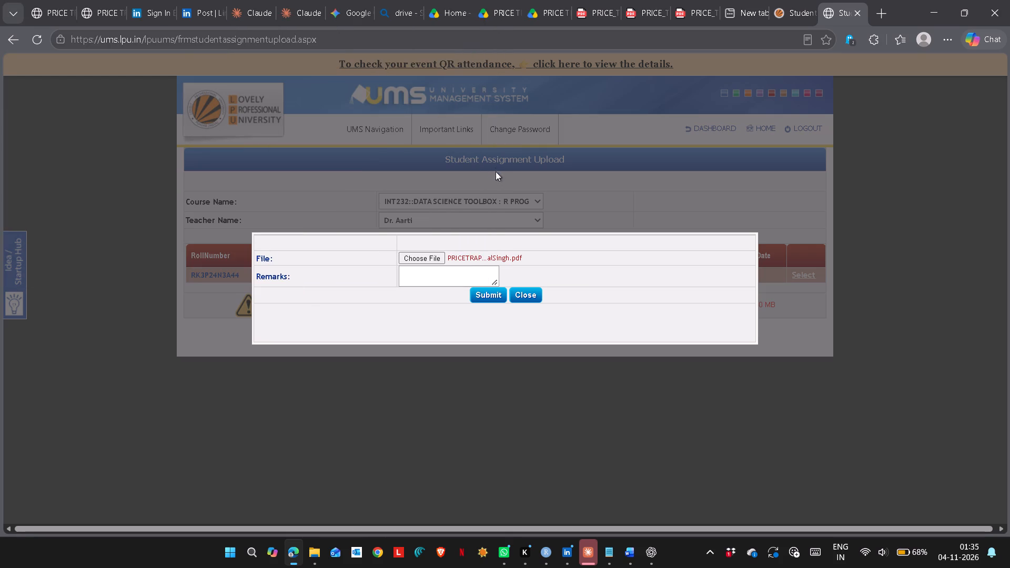
{"action": "left_click", "coordinate": [490, 296]}
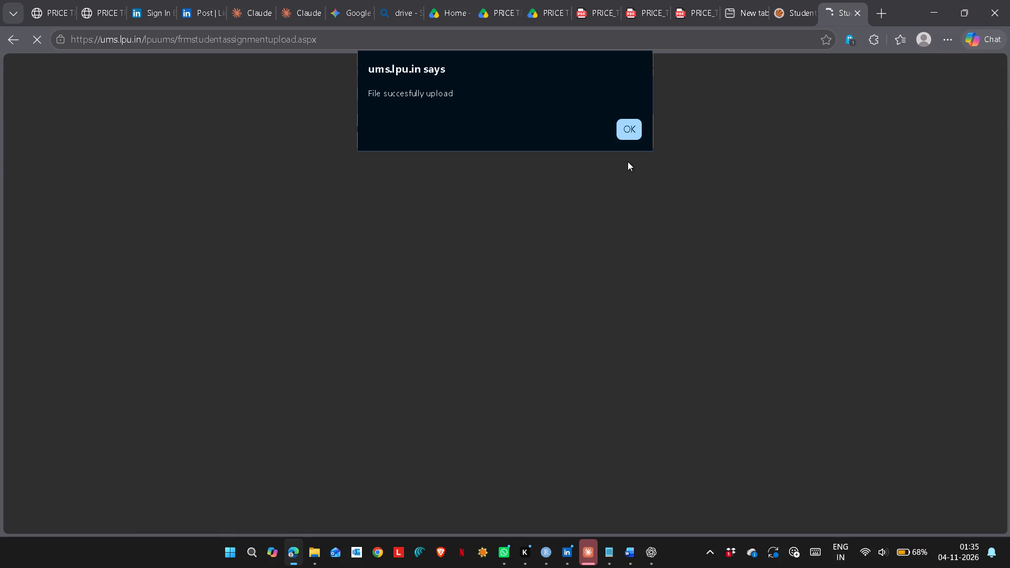
{"action": "left_click", "coordinate": [628, 128]}
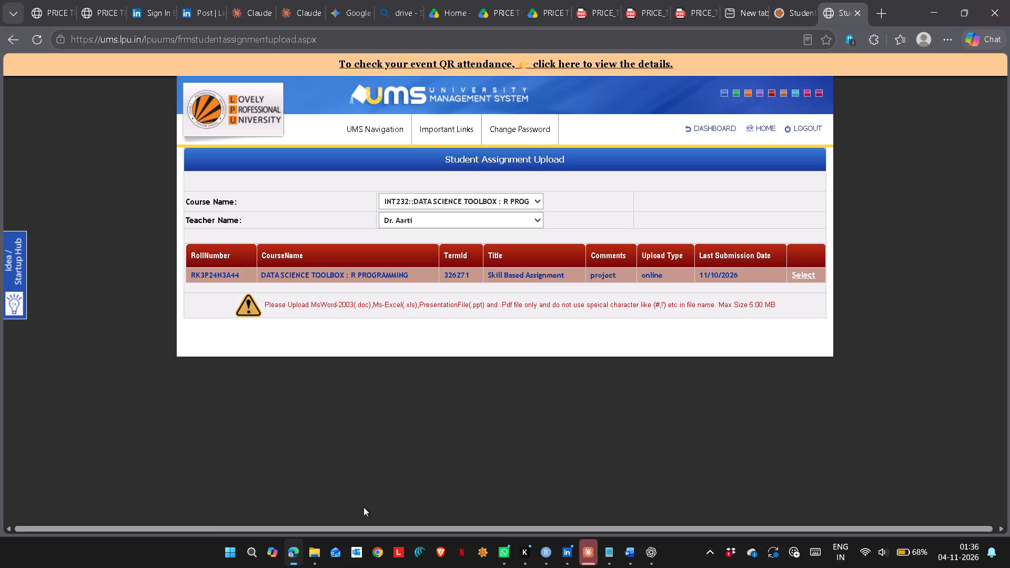
Open the computer's power options.
{"action": "left_click", "coordinate": [220, 554]}
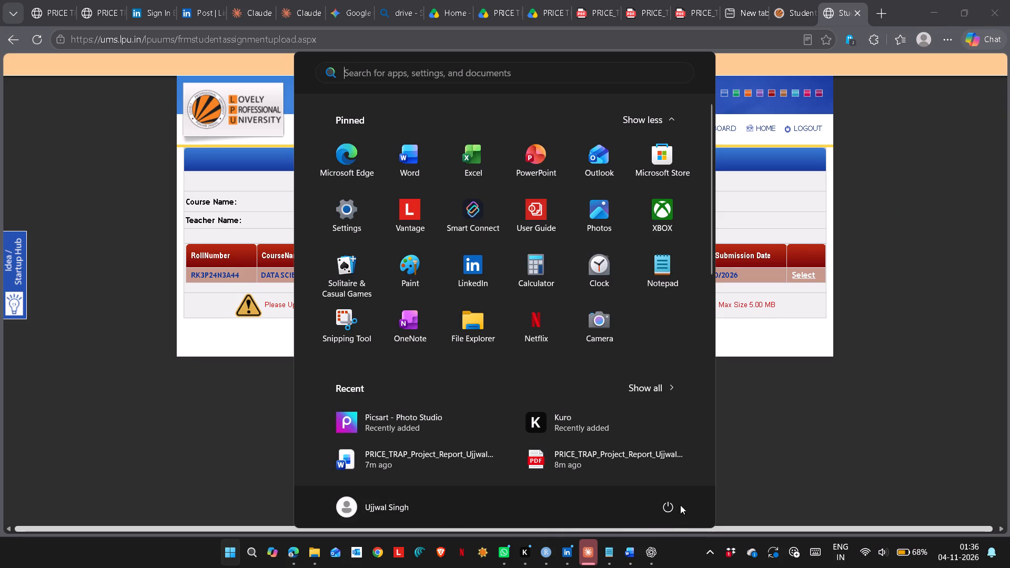
{"action": "left_click", "coordinate": [655, 514]}
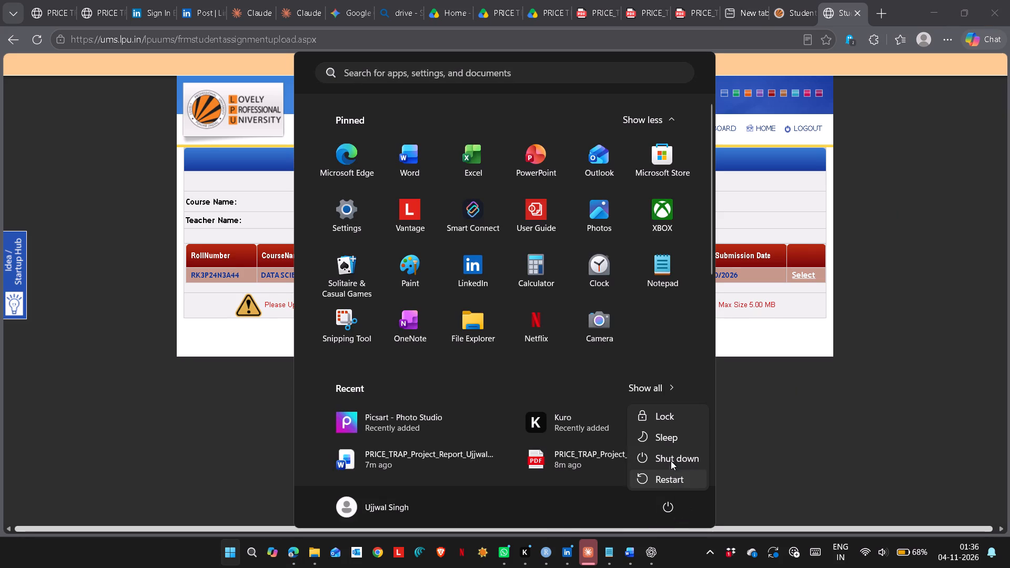